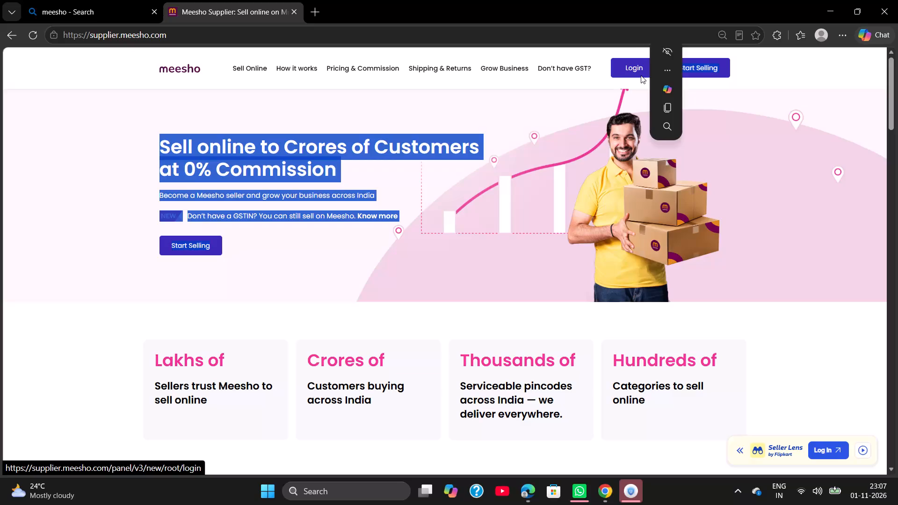
Clear the text selection on the Meesho supplier home page.
{"action": "left_click", "coordinate": [842, 64]}
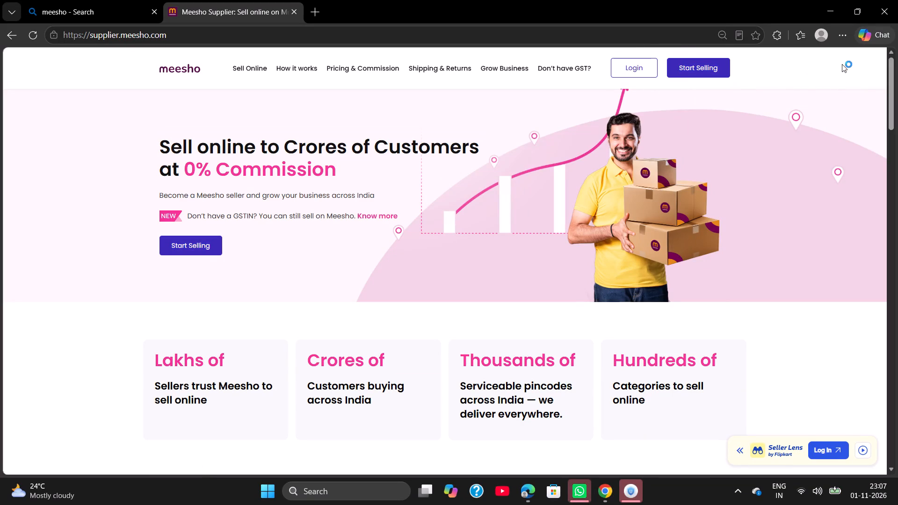
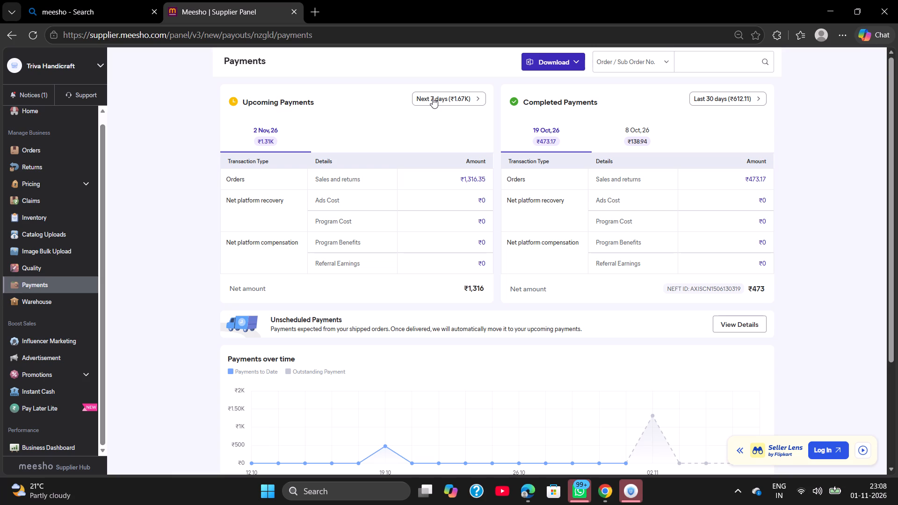
Open the last 30 days of completed payments from the Payments overview.
{"action": "scroll", "coordinate": [570, 189], "scroll_direction": "left", "scroll_amount": 1}
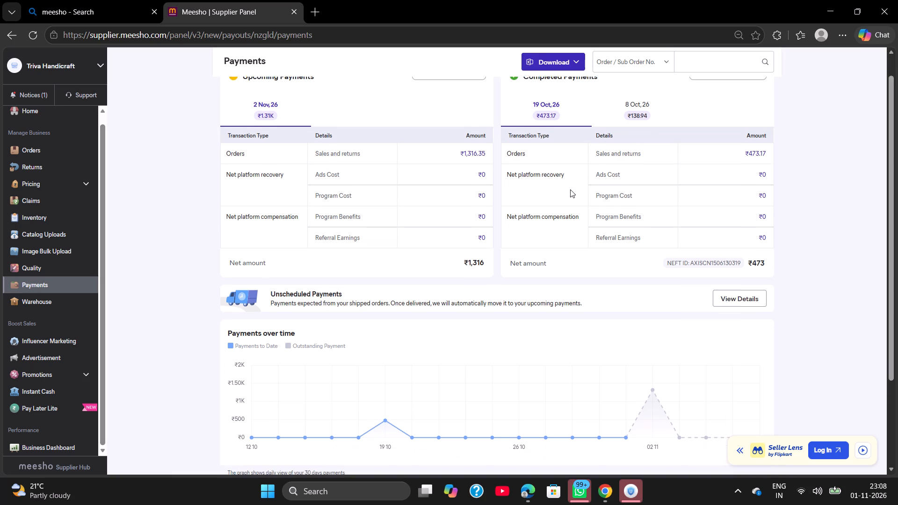
{"action": "scroll", "coordinate": [570, 189], "scroll_direction": "left", "scroll_amount": 1}
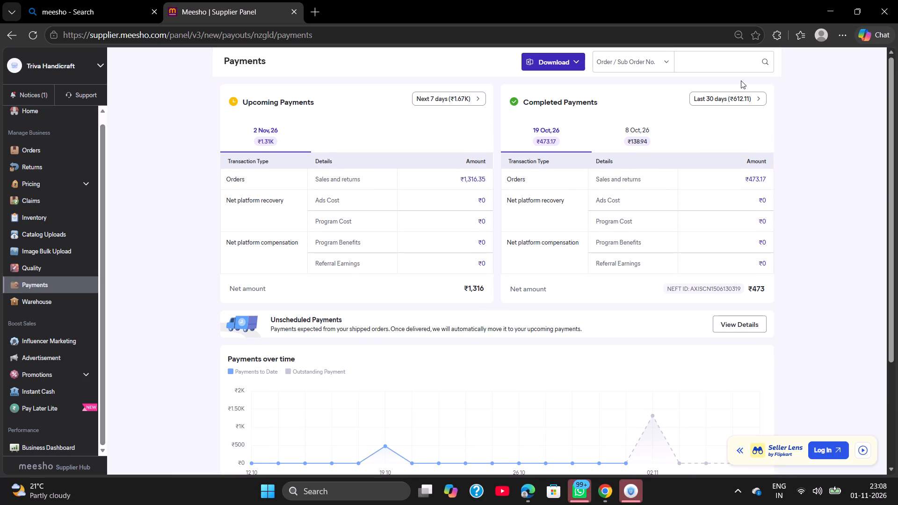
{"action": "left_click", "coordinate": [746, 100]}
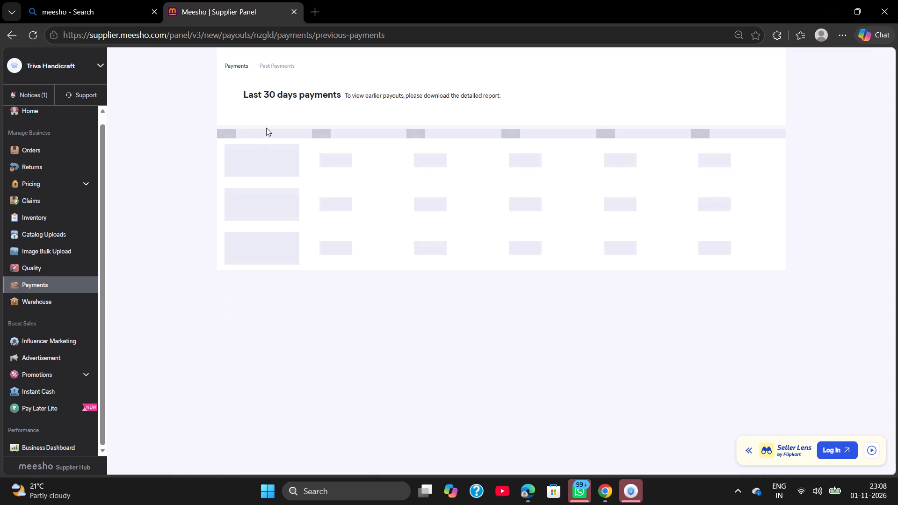
Go back from the last 30 days payments page to the previous page.
{"action": "scroll", "coordinate": [267, 128], "scroll_direction": "right", "scroll_amount": 2}
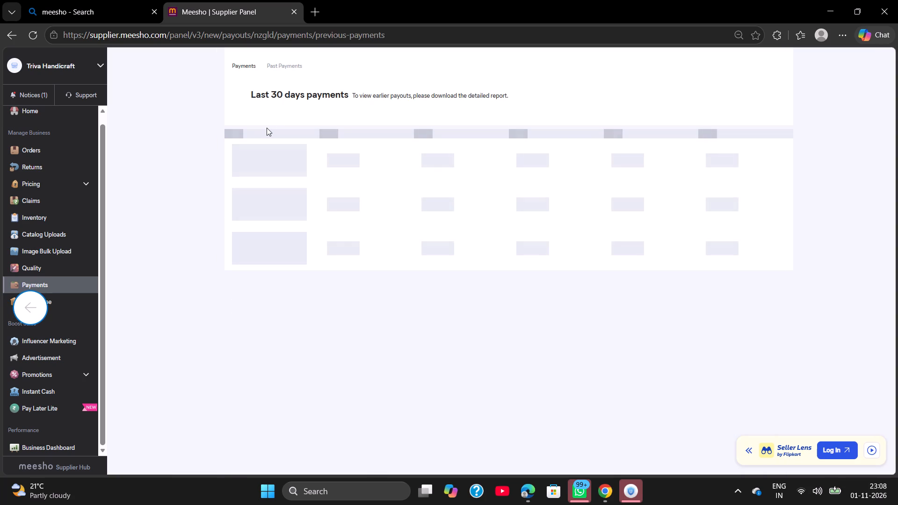
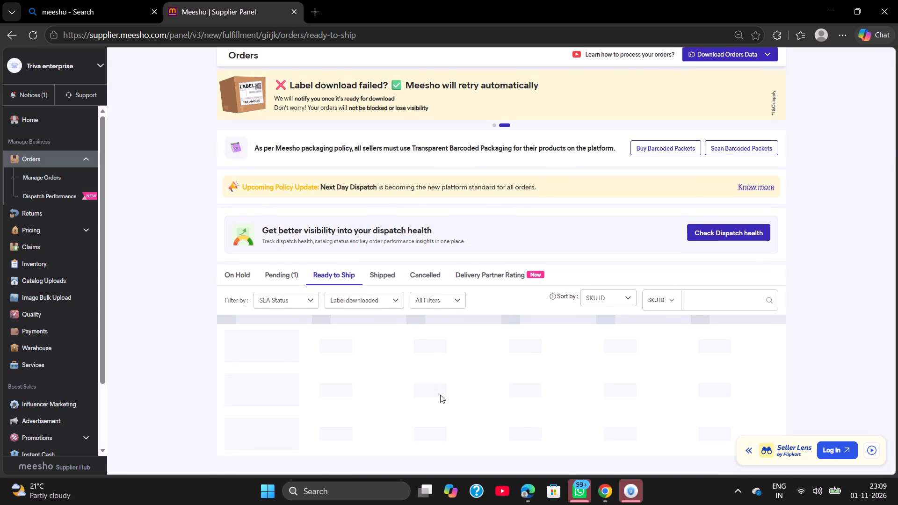
Check the Shipped and Ready to Ship order lists on the Orders page.
{"action": "scroll", "coordinate": [440, 395], "scroll_direction": "down", "scroll_amount": 2}
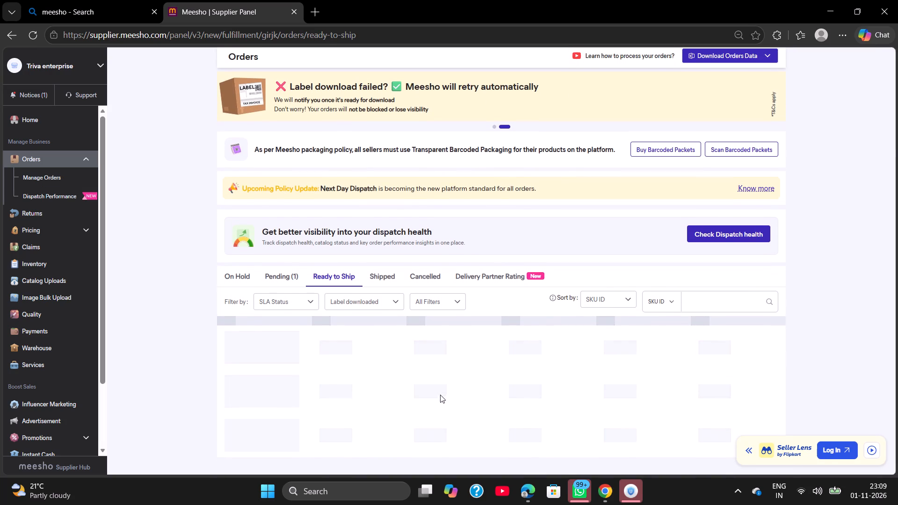
{"action": "left_click", "coordinate": [379, 284]}
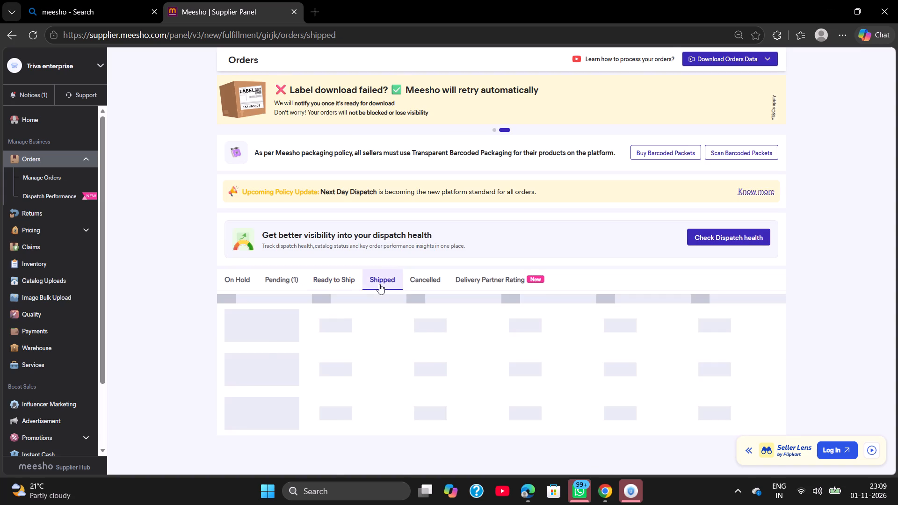
{"action": "left_click", "coordinate": [333, 286]}
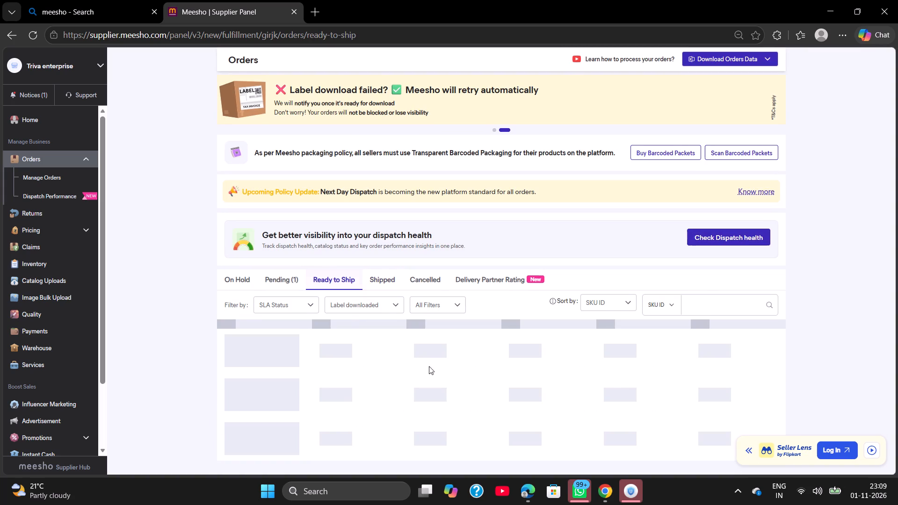
{"action": "scroll", "coordinate": [465, 398], "scroll_direction": "down", "scroll_amount": 2}
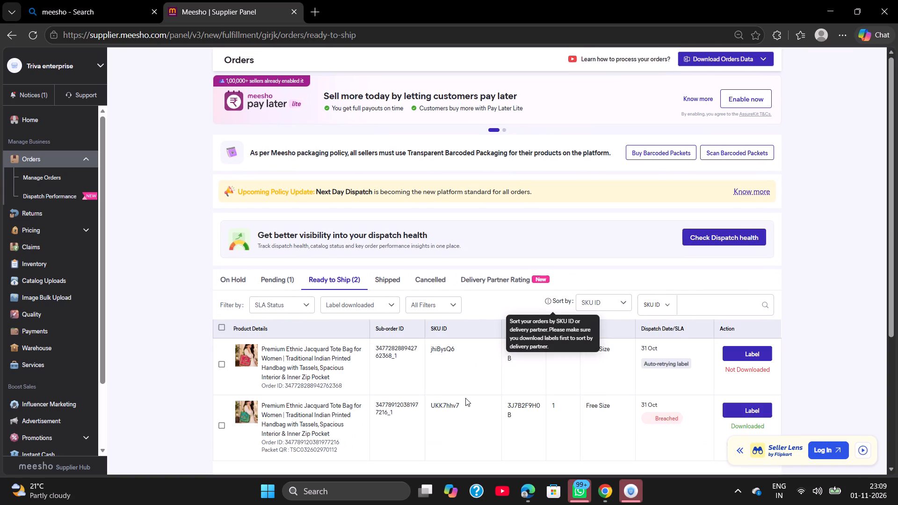
{"action": "scroll", "coordinate": [465, 398], "scroll_direction": "down", "scroll_amount": 2}
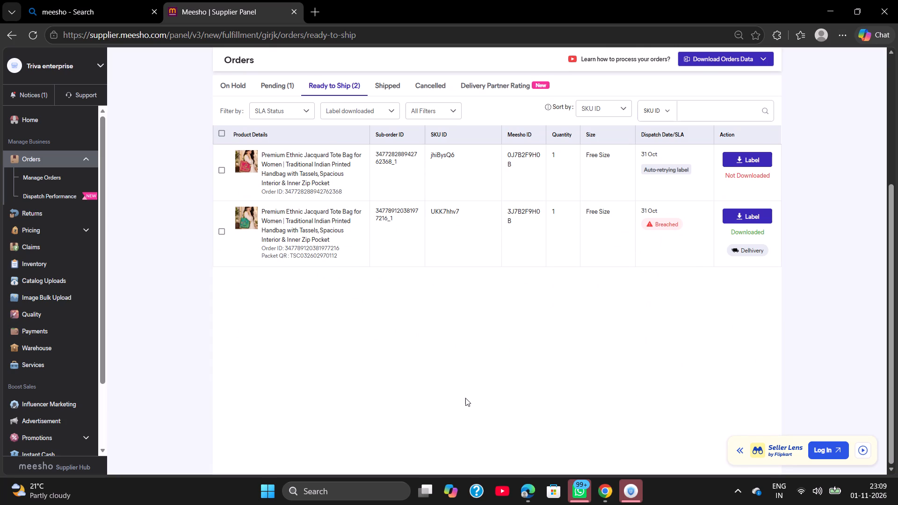
Select all pending orders and accept them so they move to Ready to Ship.
{"action": "left_click", "coordinate": [267, 80]}
{"action": "scroll", "coordinate": [311, 275], "scroll_direction": "down", "scroll_amount": 1}
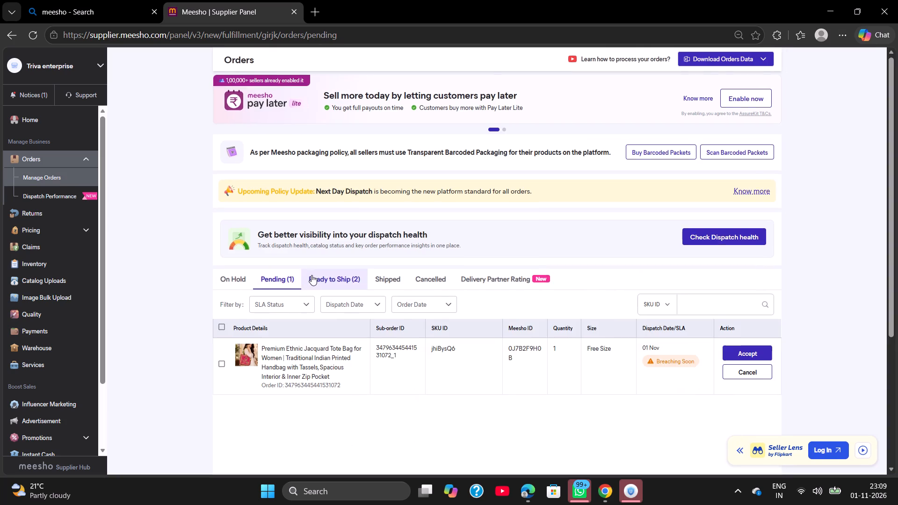
{"action": "scroll", "coordinate": [311, 275], "scroll_direction": "down", "scroll_amount": 1}
{"action": "left_click", "coordinate": [223, 249]}
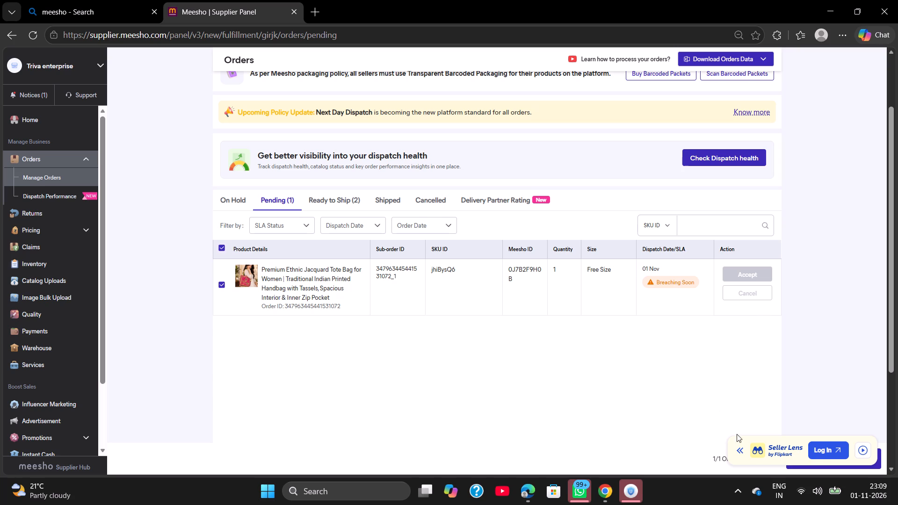
{"action": "left_click", "coordinate": [742, 447]}
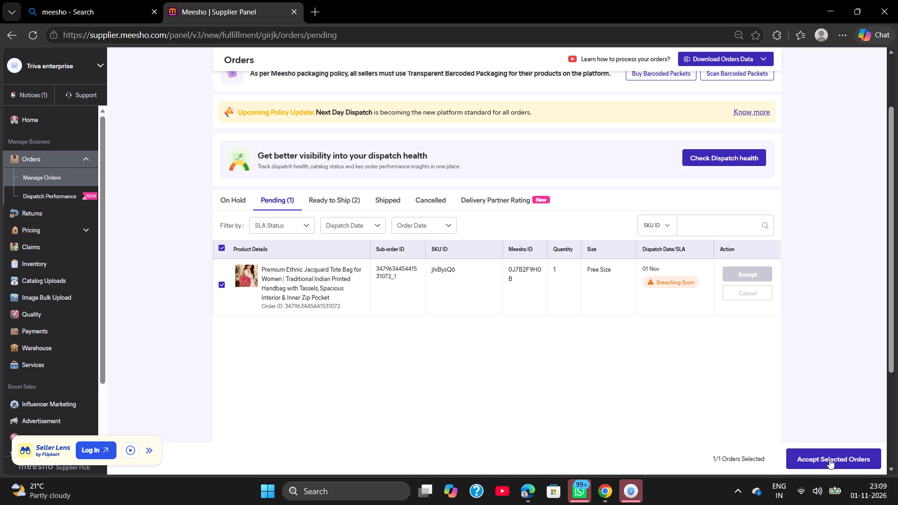
{"action": "left_click", "coordinate": [829, 459]}
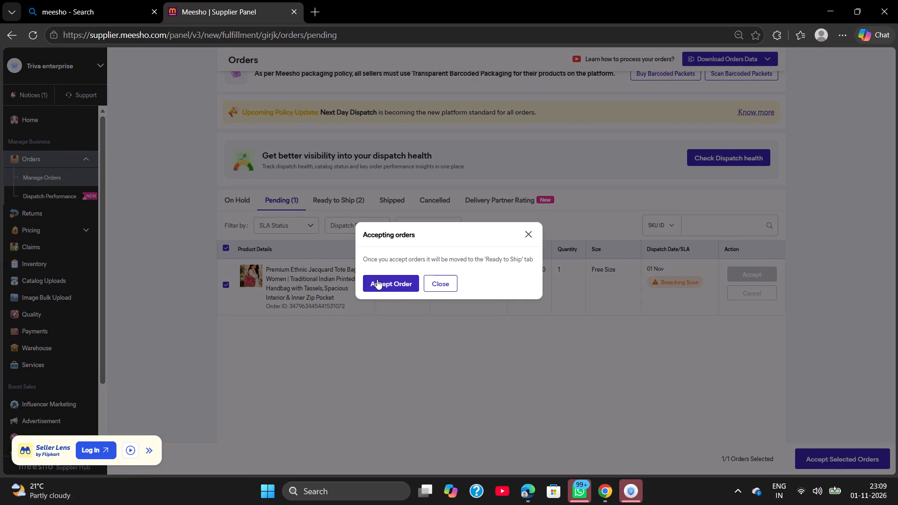
{"action": "left_click", "coordinate": [377, 279]}
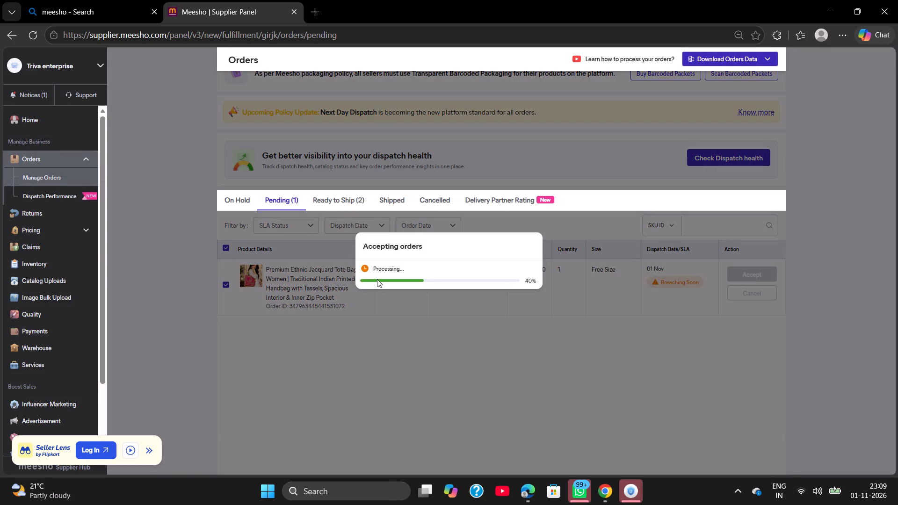
Open the Shopping Bags catalog among the paused inventory listings.
{"action": "scroll", "coordinate": [43, 335], "scroll_direction": "down", "scroll_amount": 1}
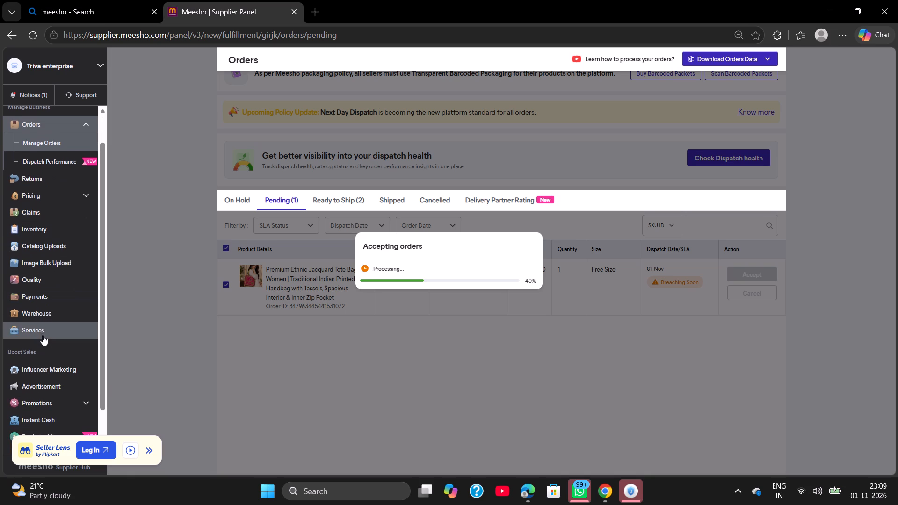
{"action": "scroll", "coordinate": [55, 370], "scroll_direction": "down", "scroll_amount": 1}
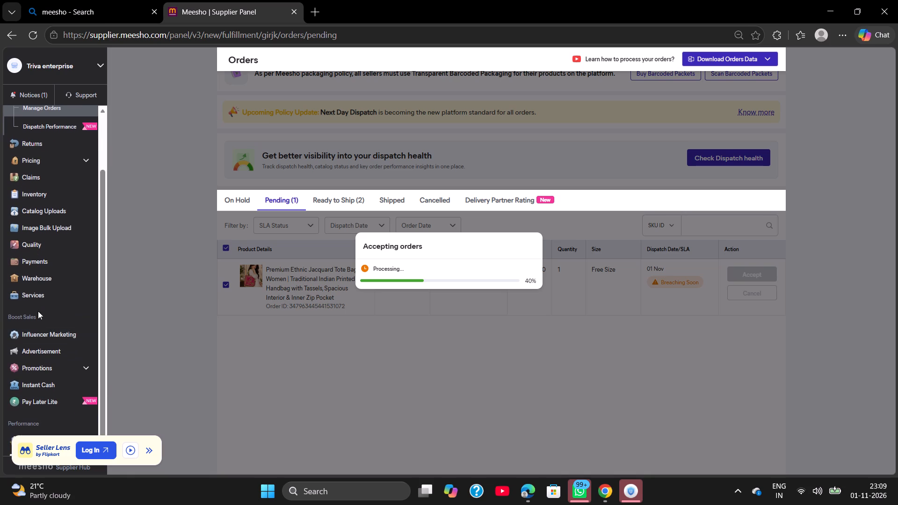
{"action": "scroll", "coordinate": [37, 296], "scroll_direction": "up", "scroll_amount": 1}
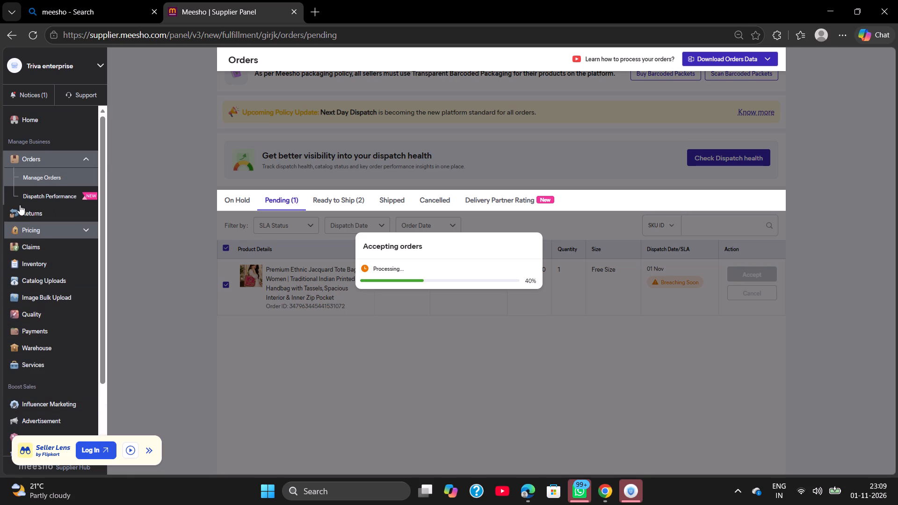
{"action": "scroll", "coordinate": [46, 317], "scroll_direction": "down", "scroll_amount": 2}
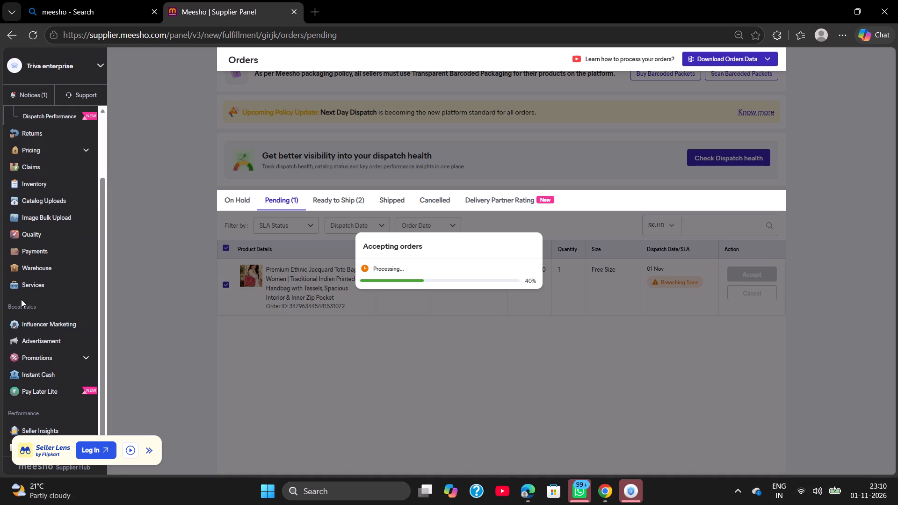
{"action": "scroll", "coordinate": [56, 330], "scroll_direction": "down", "scroll_amount": 1}
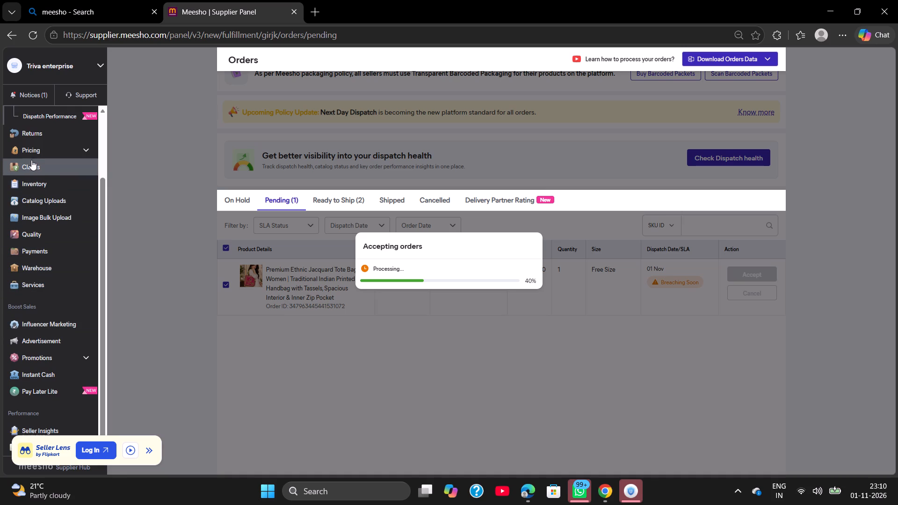
{"action": "left_click", "coordinate": [38, 185]}
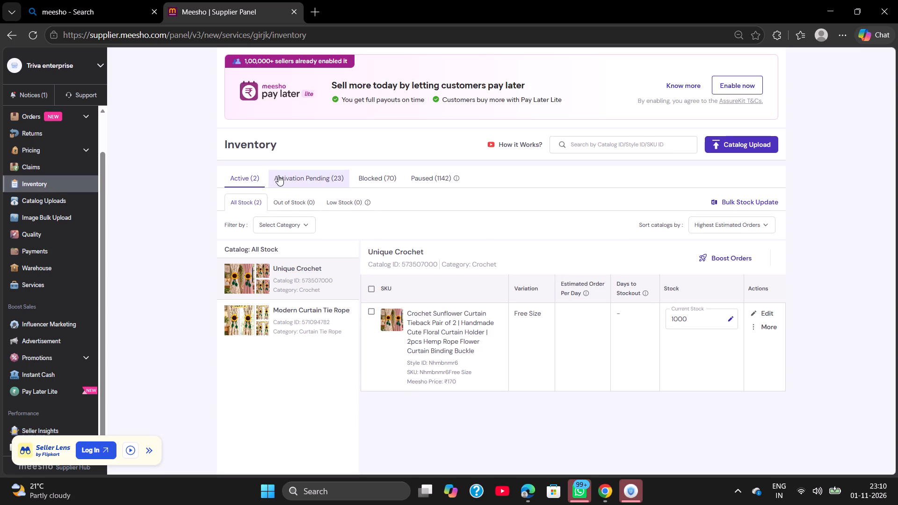
{"action": "left_click", "coordinate": [455, 176]}
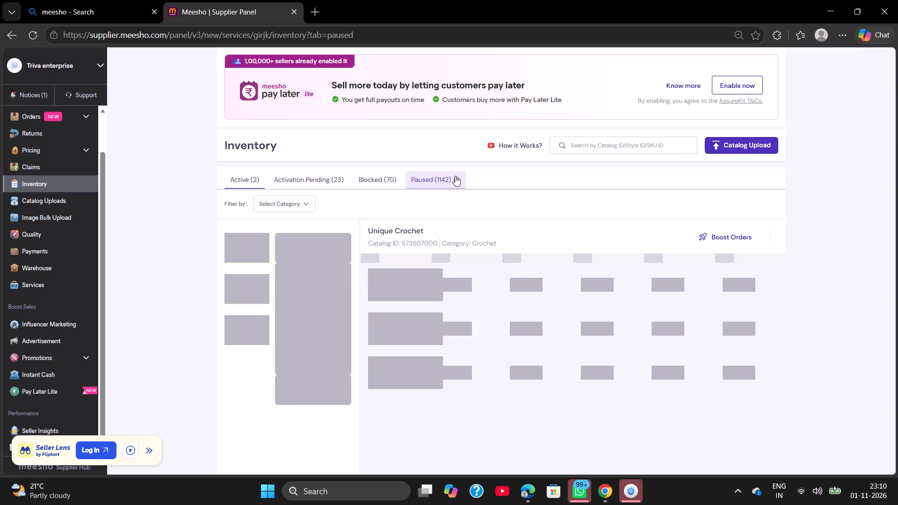
{"action": "left_click", "coordinate": [246, 315]}
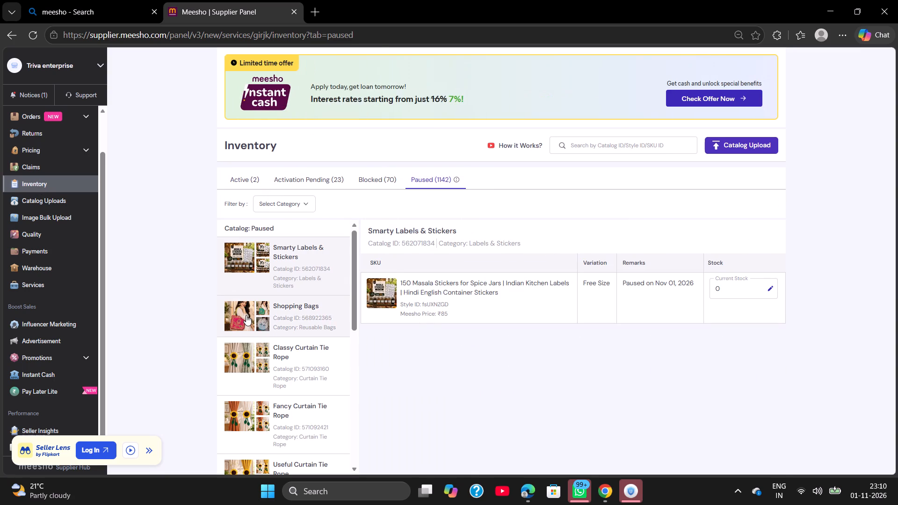
Set the current stock of the first two paused tote bags, styles jhiBysQ6 and UKK7hhv7, to 1000.
{"action": "left_click", "coordinate": [735, 289]}
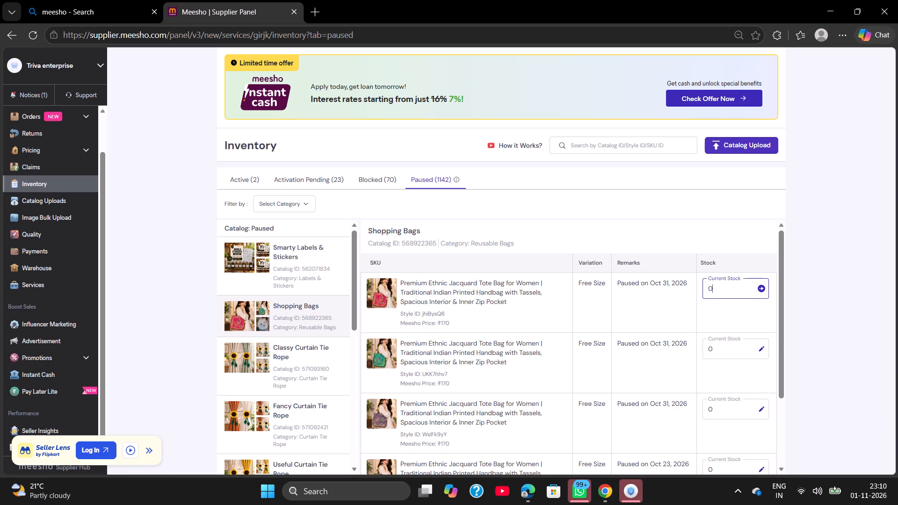
{"action": "type", "text": "1000"}
{"action": "key", "text": "Return"}
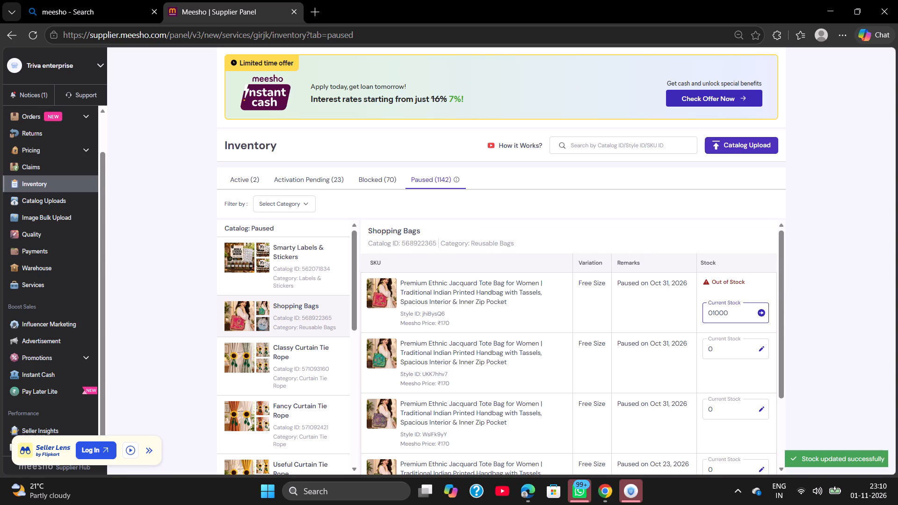
{"action": "left_click", "coordinate": [729, 344]}
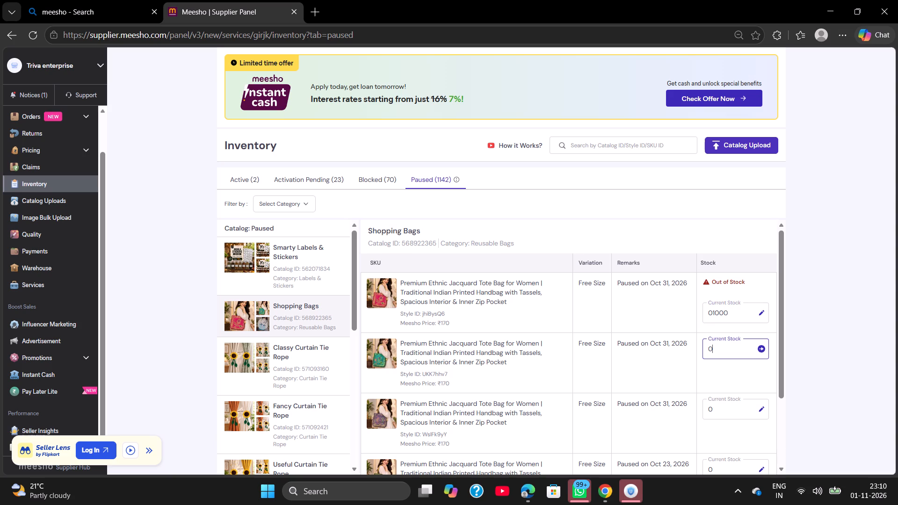
{"action": "type", "text": "100"}
{"action": "key", "text": "0"}
{"action": "key", "text": "Return"}
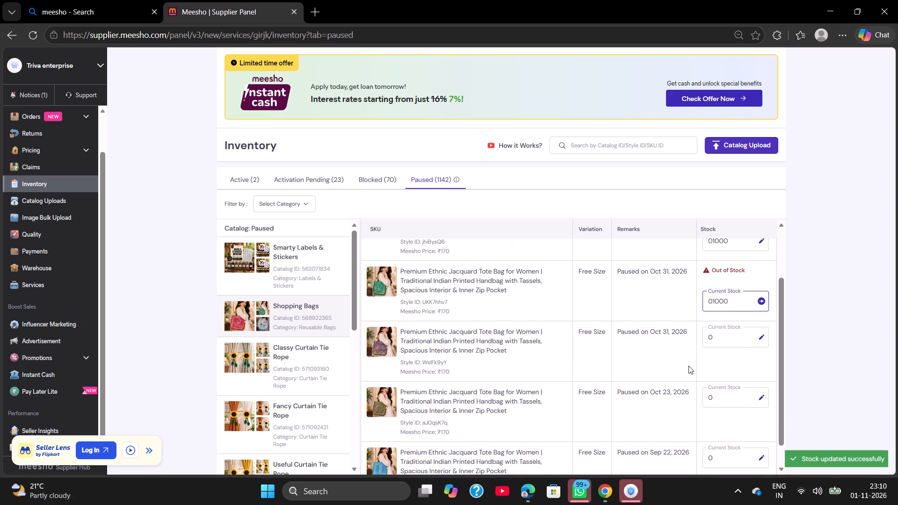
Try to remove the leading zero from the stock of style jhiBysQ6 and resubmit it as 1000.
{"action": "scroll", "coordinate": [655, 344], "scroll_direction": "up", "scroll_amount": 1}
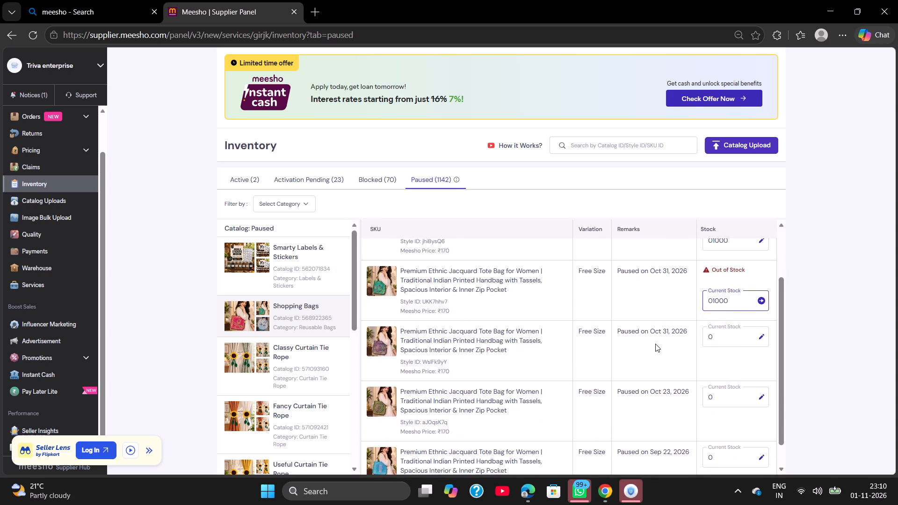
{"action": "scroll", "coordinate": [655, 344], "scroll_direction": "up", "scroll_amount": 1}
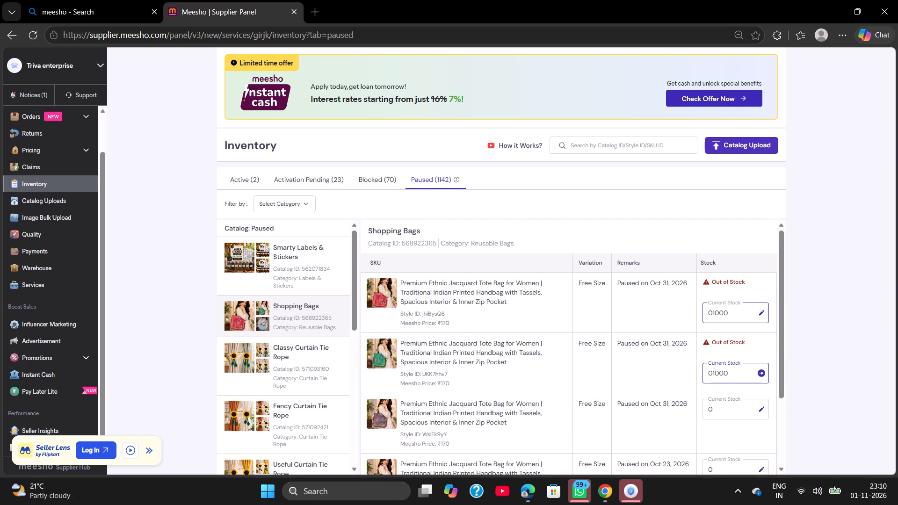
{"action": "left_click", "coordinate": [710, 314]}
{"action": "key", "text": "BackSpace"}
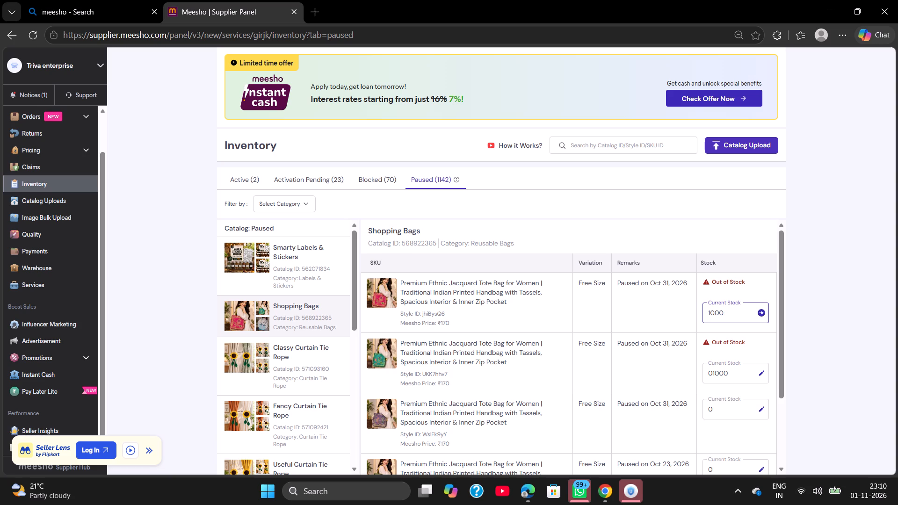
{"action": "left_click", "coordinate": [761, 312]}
Set the current stock of the purple and olive tote bags, the third and fourth paused Shopping Bags styles, to 100.
{"action": "scroll", "coordinate": [731, 377], "scroll_direction": "down", "scroll_amount": 1}
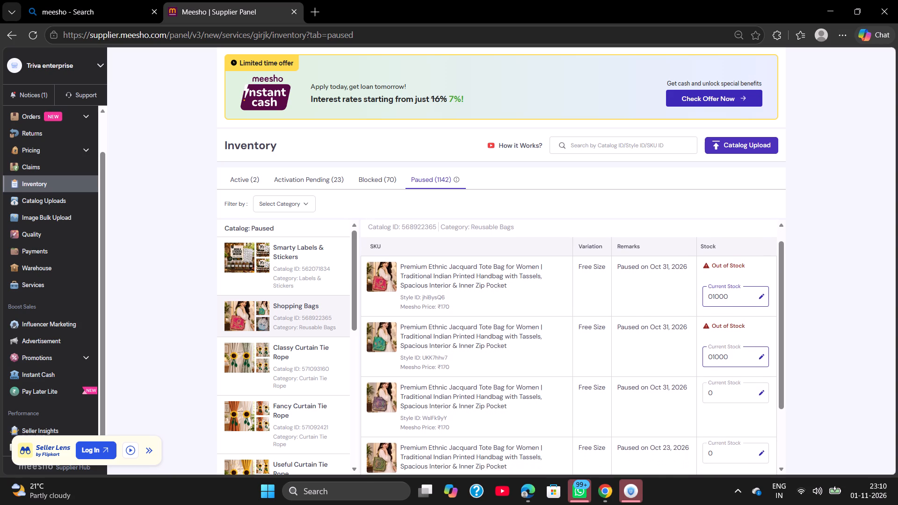
{"action": "scroll", "coordinate": [731, 377], "scroll_direction": "down", "scroll_amount": 2}
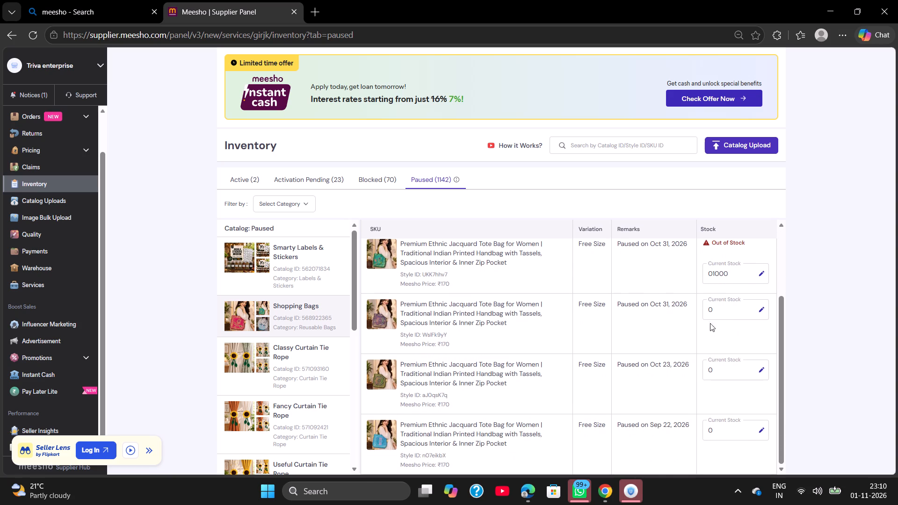
{"action": "left_click", "coordinate": [720, 310]}
{"action": "key", "text": "BackSpace"}
{"action": "type", "text": "100"}
{"action": "key", "text": "Return"}
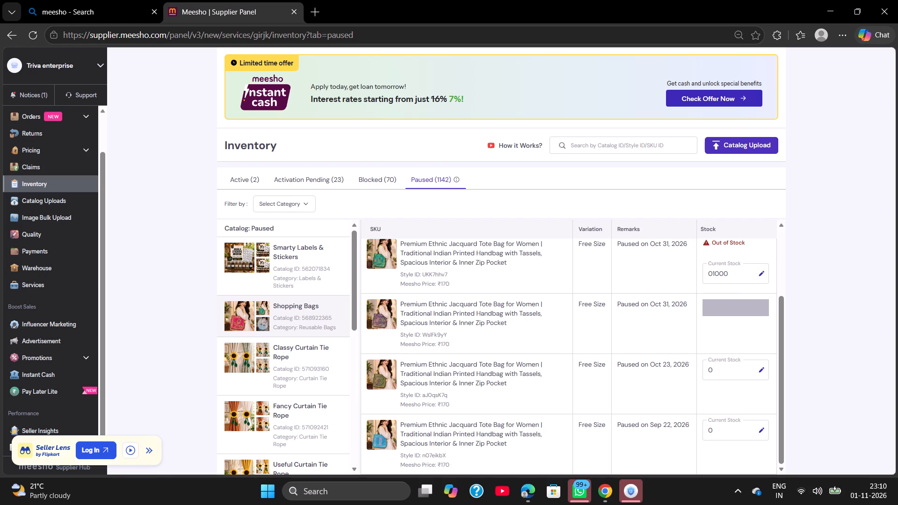
{"action": "left_click", "coordinate": [734, 368]}
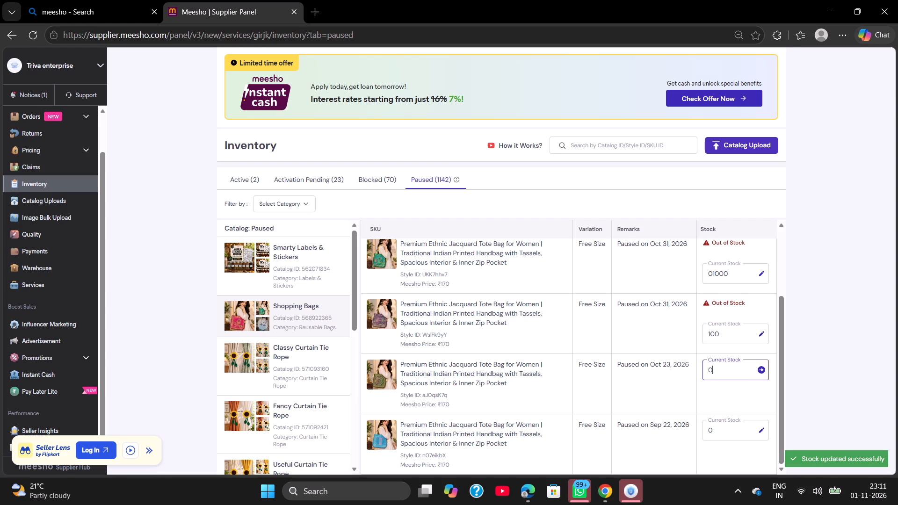
{"action": "key", "text": "BackSpace"}
{"action": "type", "text": "100"}
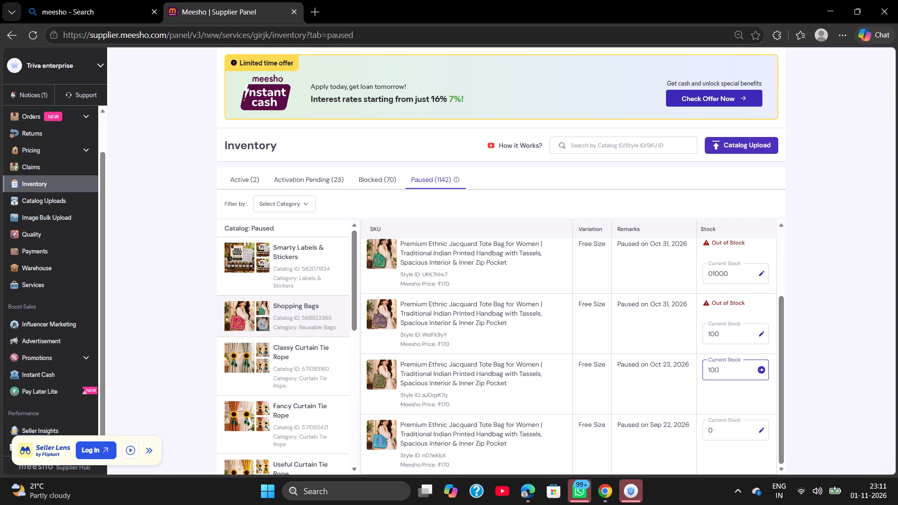
{"action": "key", "text": "Return"}
{"action": "scroll", "coordinate": [734, 373], "scroll_direction": "down", "scroll_amount": 1}
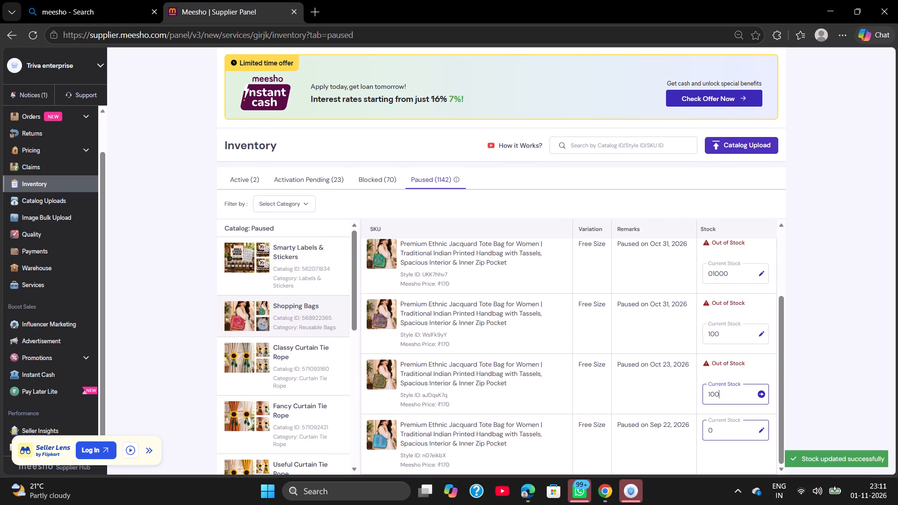
Set the current stock of the blue tote bag, the last paused Shopping Bags style, to 1000.
{"action": "left_click", "coordinate": [735, 426]}
{"action": "key", "text": "BackSpace"}
{"action": "type", "text": "100"}
{"action": "key", "text": "0"}
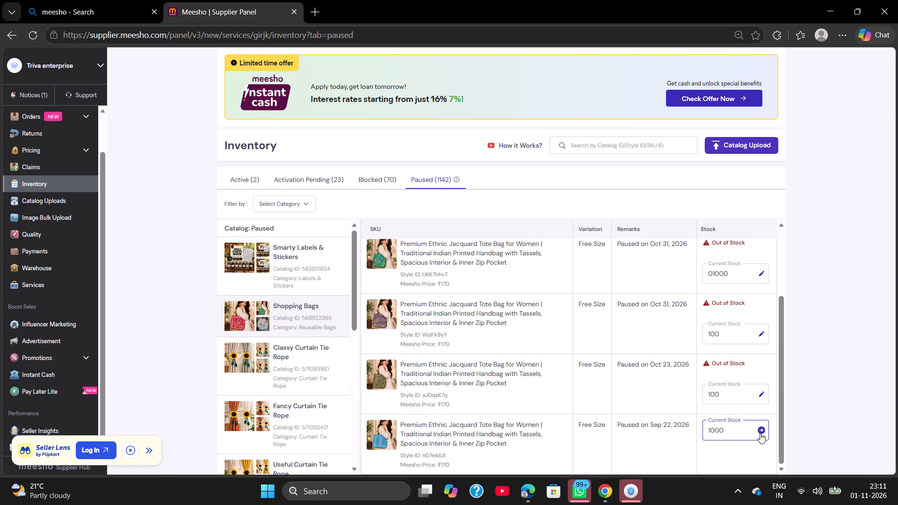
{"action": "left_click", "coordinate": [760, 433]}
Change the current stock of the olive and purple tote bags in the Shopping Bags catalog to 1000.
{"action": "left_click", "coordinate": [743, 404]}
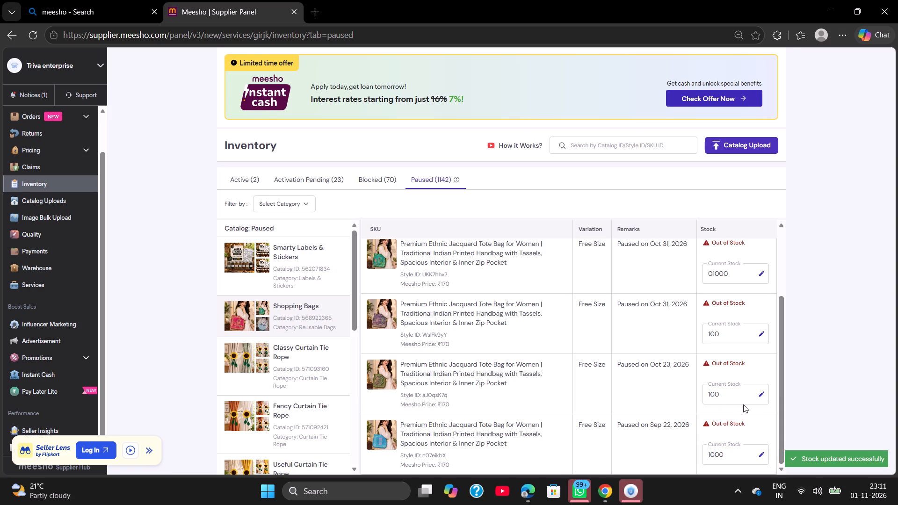
{"action": "left_click", "coordinate": [737, 395]}
{"action": "key", "text": "0"}
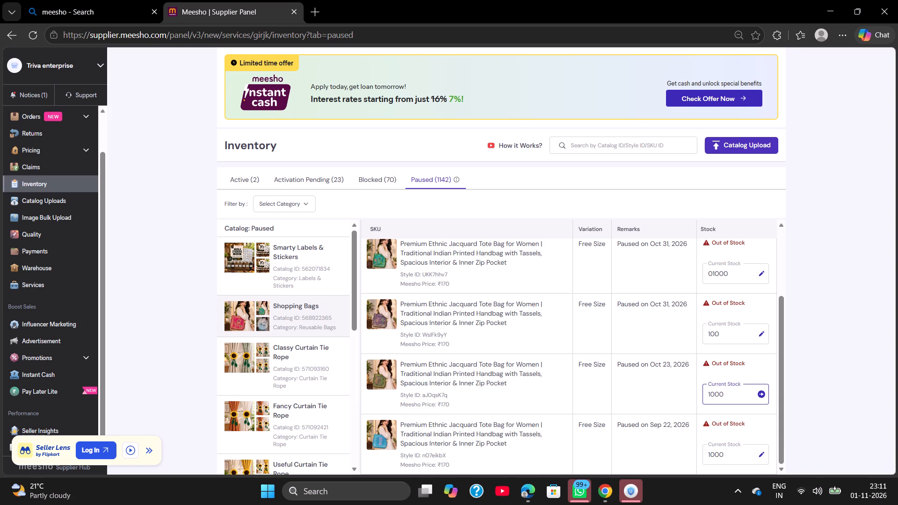
{"action": "left_click", "coordinate": [761, 396]}
{"action": "left_click", "coordinate": [728, 334]}
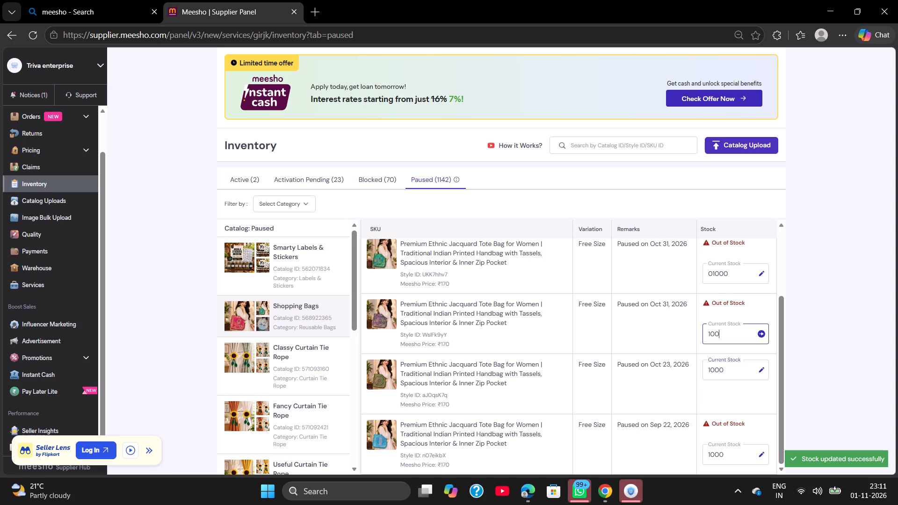
{"action": "key", "text": "0"}
{"action": "left_click", "coordinate": [758, 334]}
Reload the inventory page and check the active listings for the restocked catalog.
{"action": "scroll", "coordinate": [667, 322], "scroll_direction": "down", "scroll_amount": 3}
{"action": "scroll", "coordinate": [667, 322], "scroll_direction": "up", "scroll_amount": 2}
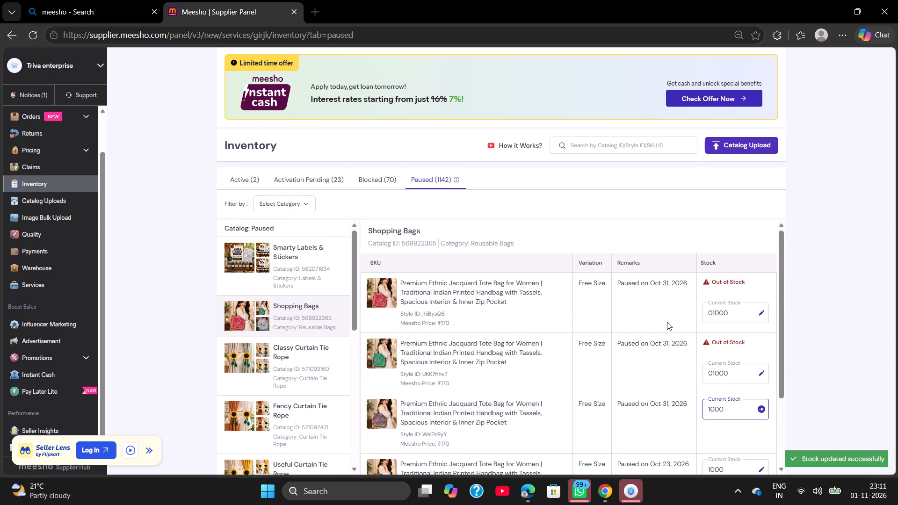
{"action": "scroll", "coordinate": [416, 217], "scroll_direction": "up", "scroll_amount": 2}
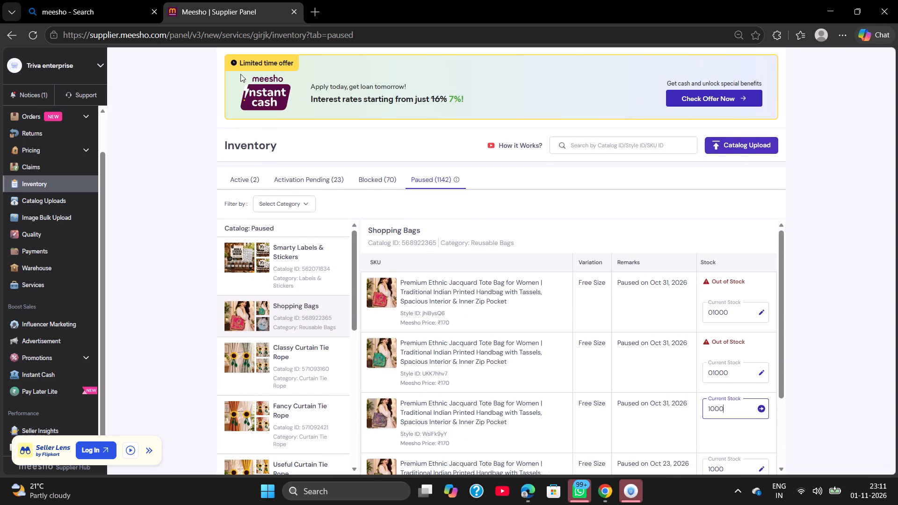
{"action": "left_click", "coordinate": [35, 35]}
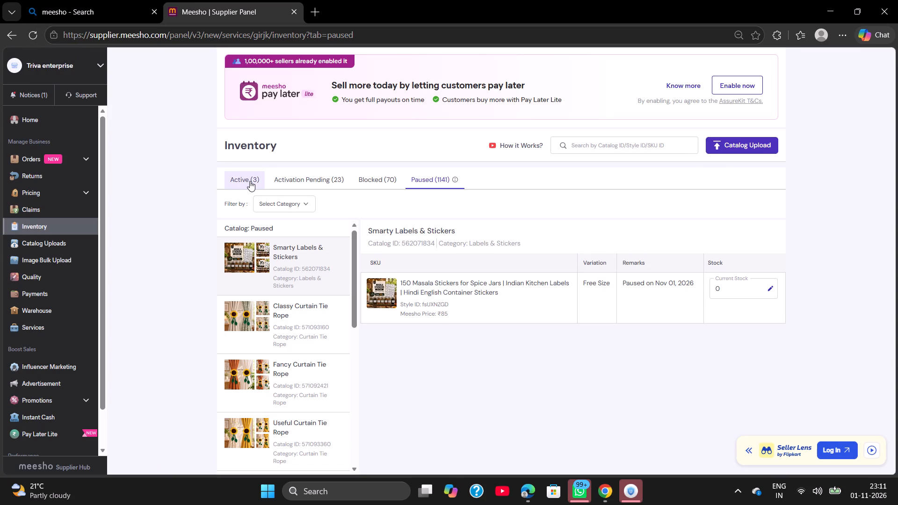
{"action": "left_click", "coordinate": [250, 181]}
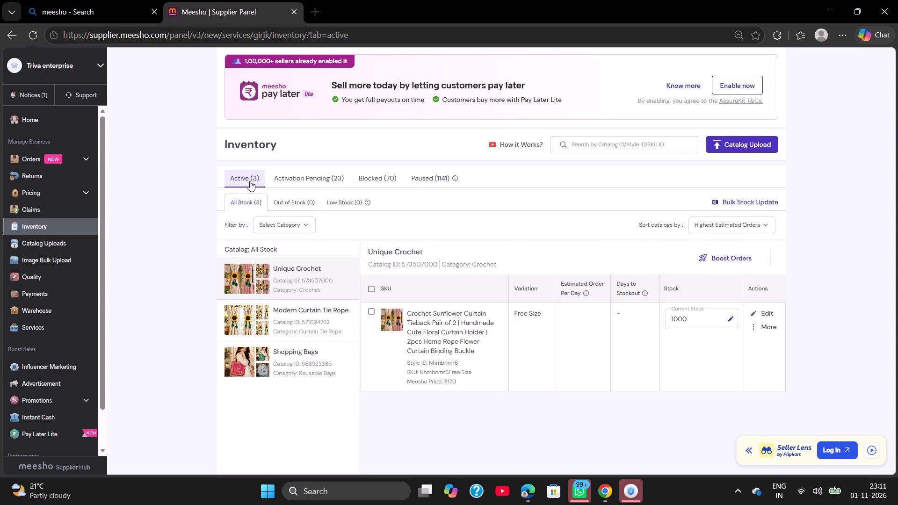
Return to the paused listings and set the stock of the masala stickers in Smarty Labels & Stickers to 1000.
{"action": "left_click", "coordinate": [424, 180]}
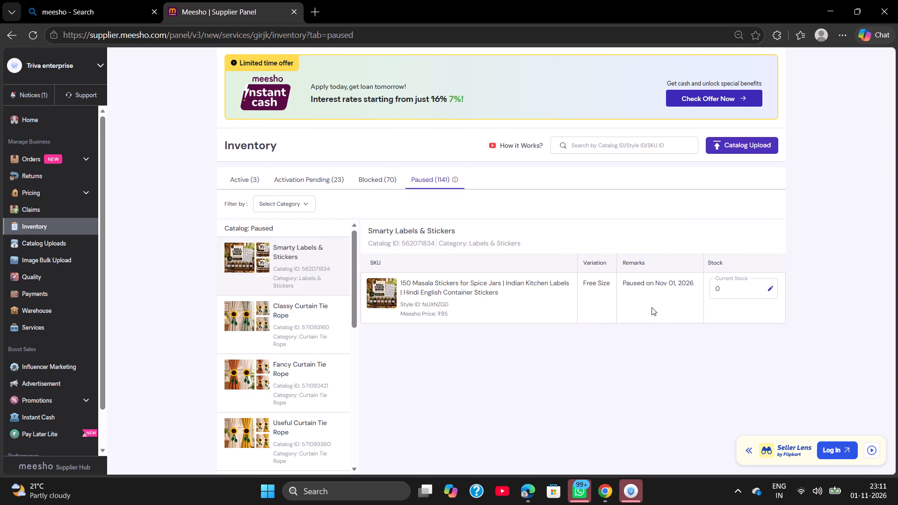
{"action": "left_click", "coordinate": [715, 289]}
{"action": "type", "text": "1000"}
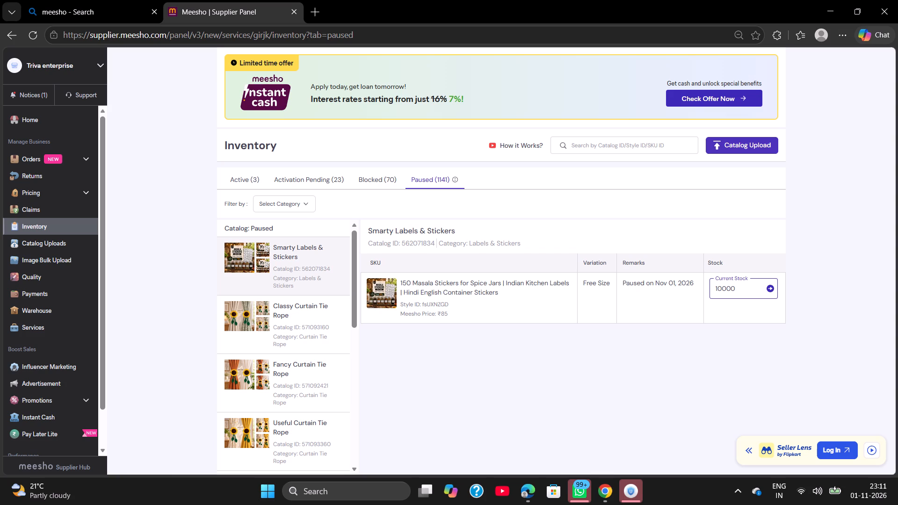
{"action": "key", "text": "BackSpace"}
{"action": "key", "text": "Return"}
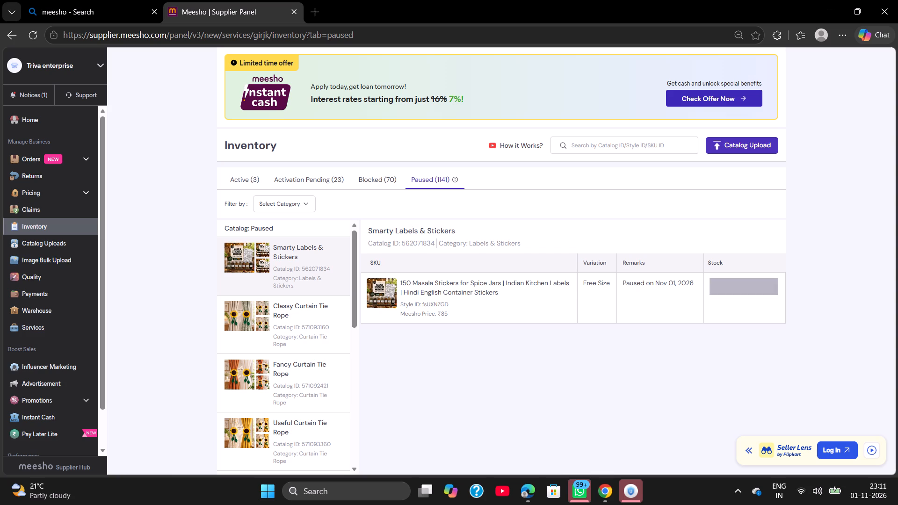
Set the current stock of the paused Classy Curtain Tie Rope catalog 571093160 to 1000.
{"action": "left_click", "coordinate": [265, 321]}
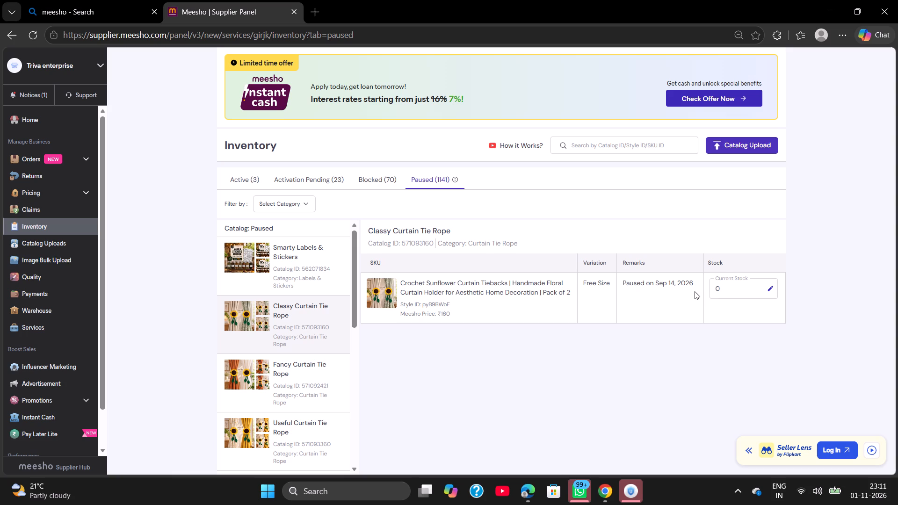
{"action": "left_click", "coordinate": [718, 288]}
{"action": "key", "text": "BackSpace"}
{"action": "type", "text": "1000"}
{"action": "key", "text": "Return"}
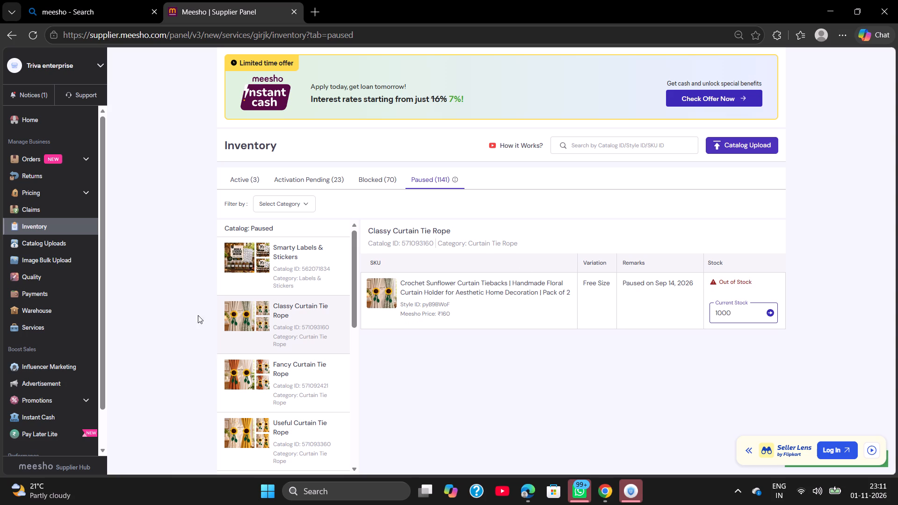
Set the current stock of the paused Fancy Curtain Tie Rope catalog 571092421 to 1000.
{"action": "left_click", "coordinate": [251, 380]}
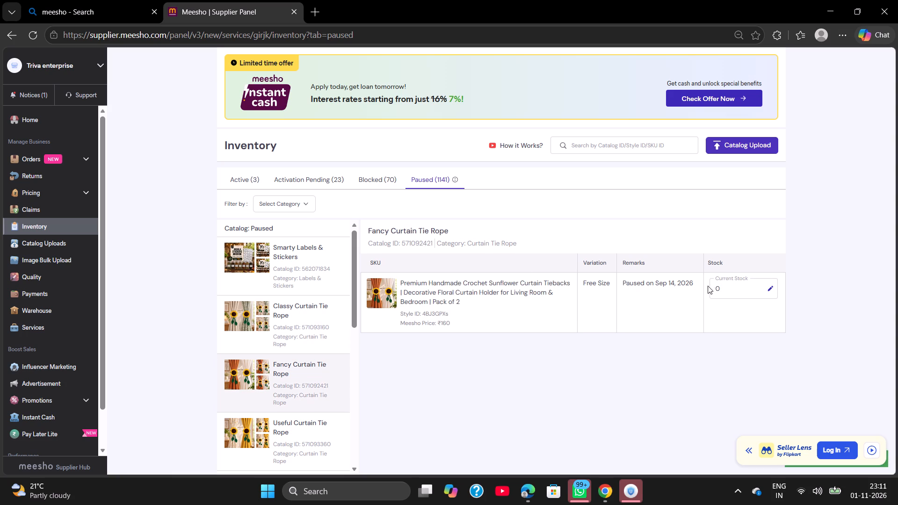
{"action": "left_click", "coordinate": [713, 286]}
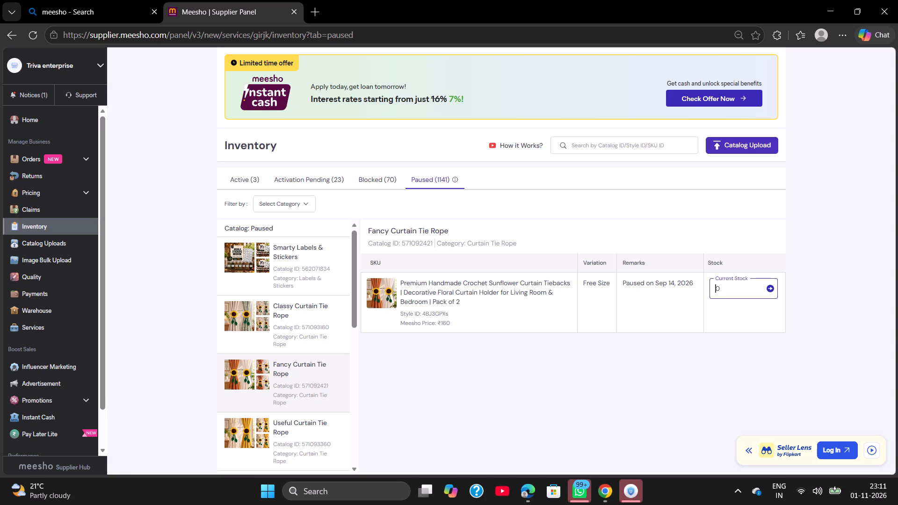
{"action": "type", "text": "10"}
{"action": "key", "text": "0"}
{"action": "key", "text": "Return"}
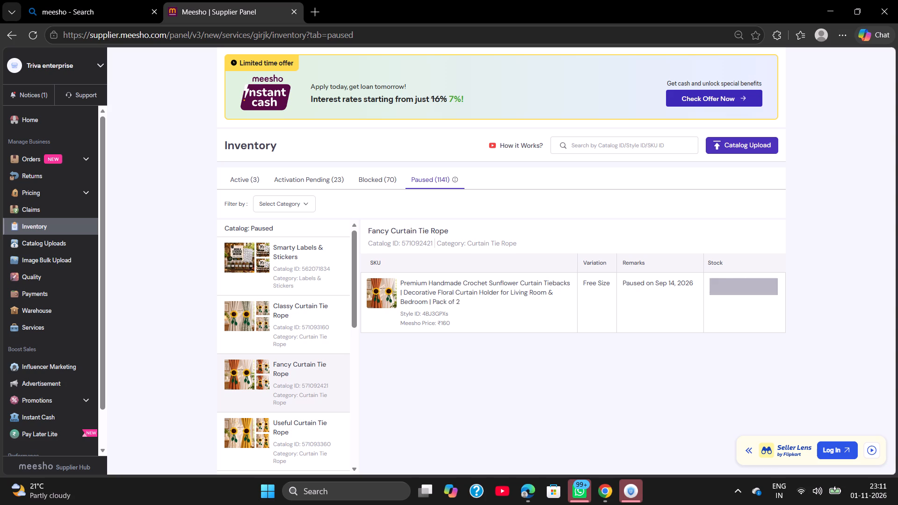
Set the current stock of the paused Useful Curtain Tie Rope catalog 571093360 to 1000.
{"action": "scroll", "coordinate": [216, 410], "scroll_direction": "down", "scroll_amount": 1}
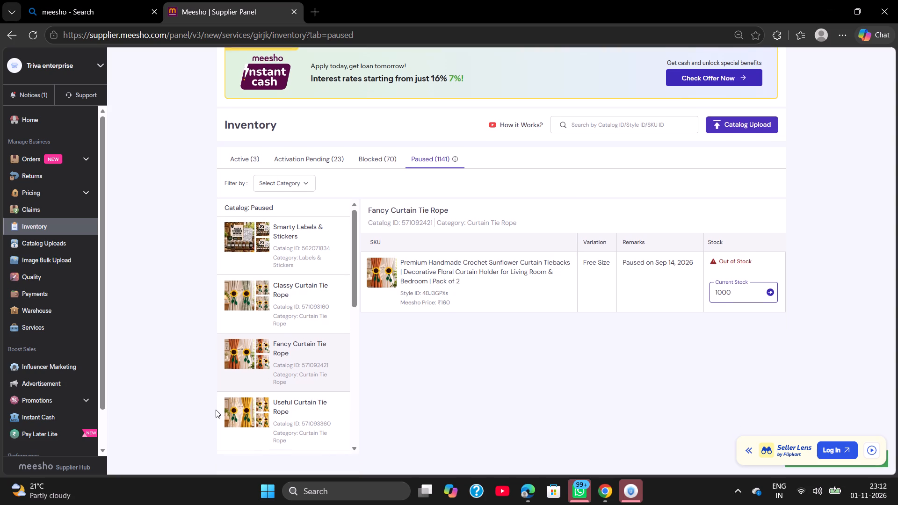
{"action": "left_click", "coordinate": [252, 409]}
{"action": "left_click", "coordinate": [261, 418]}
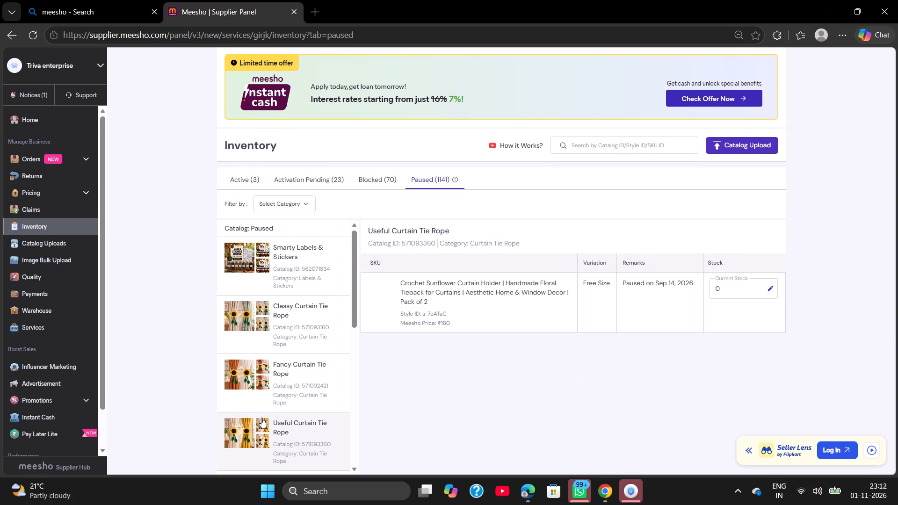
{"action": "left_click", "coordinate": [715, 288]}
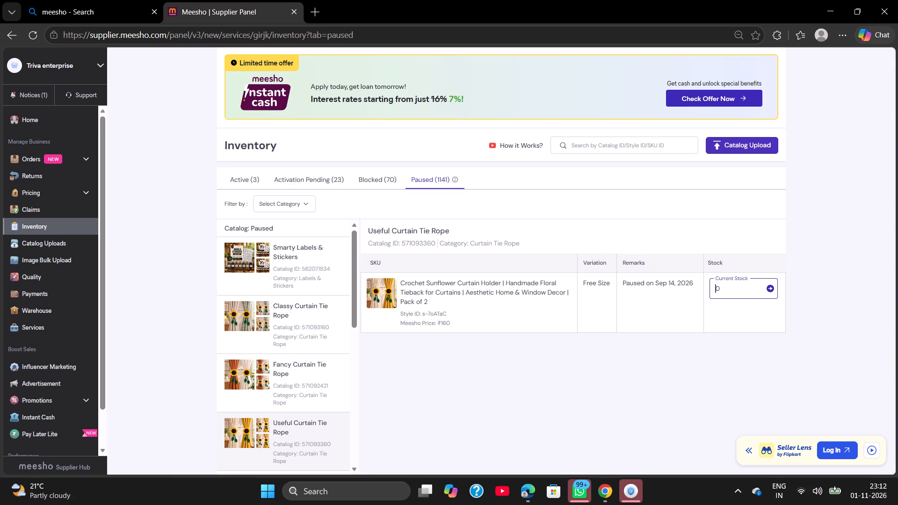
{"action": "type", "text": "100"}
{"action": "left_click", "coordinate": [773, 288]}
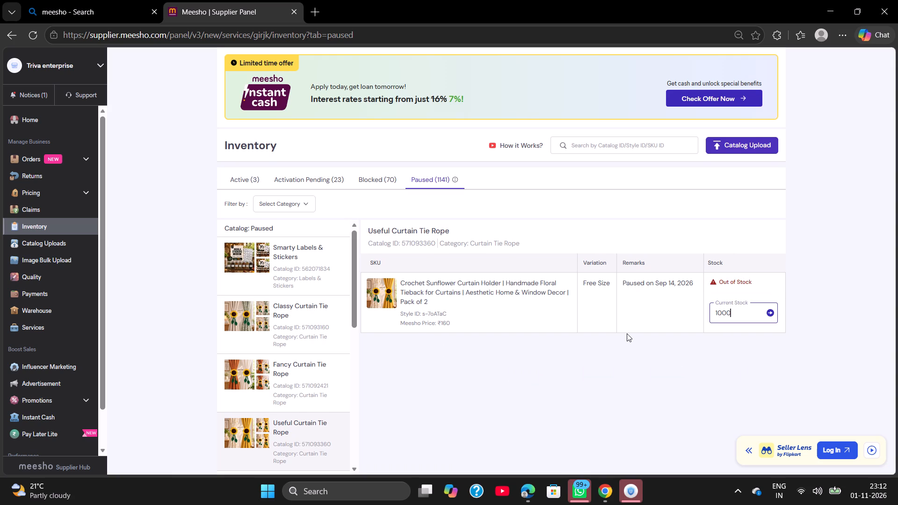
Reload the paused inventory list to bring up the remaining paused catalogs.
{"action": "scroll", "coordinate": [627, 333], "scroll_direction": "down", "scroll_amount": 3}
{"action": "scroll", "coordinate": [436, 369], "scroll_direction": "down", "scroll_amount": 3}
{"action": "scroll", "coordinate": [368, 297], "scroll_direction": "down", "scroll_amount": 3}
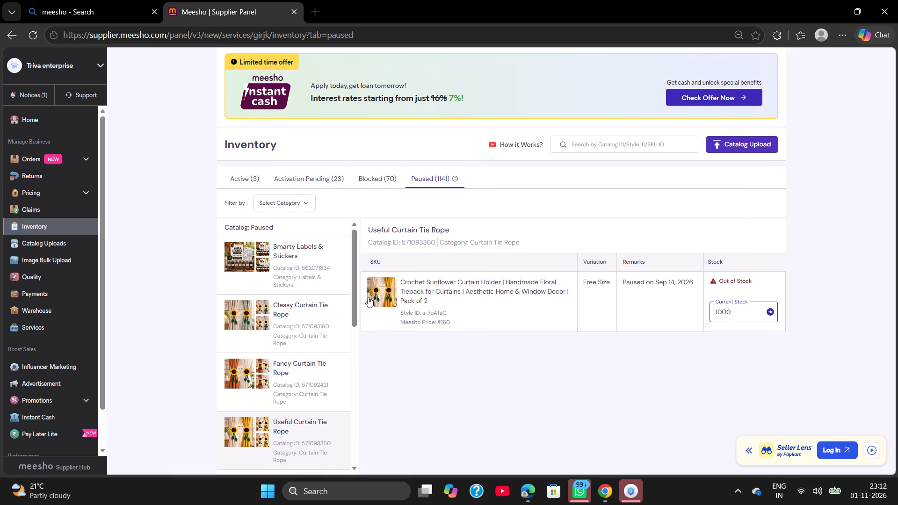
{"action": "scroll", "coordinate": [368, 297], "scroll_direction": "down", "scroll_amount": 3}
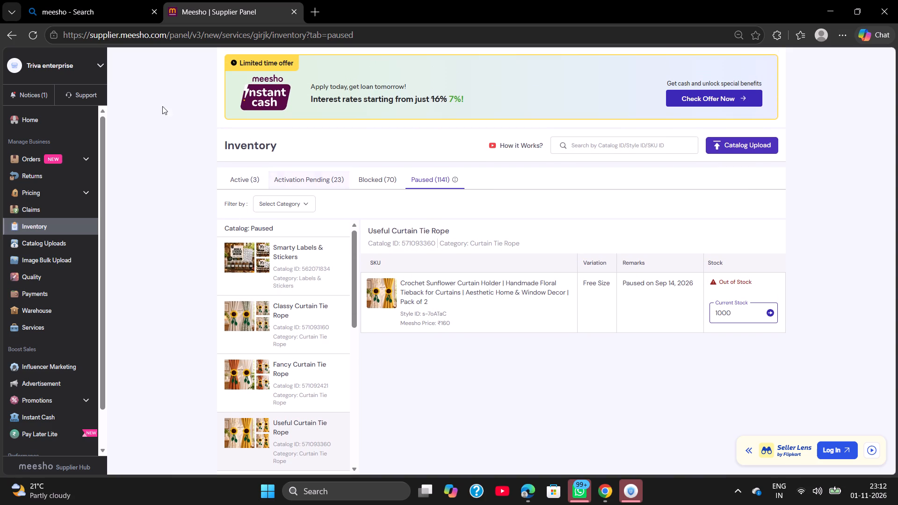
{"action": "left_click", "coordinate": [34, 36]}
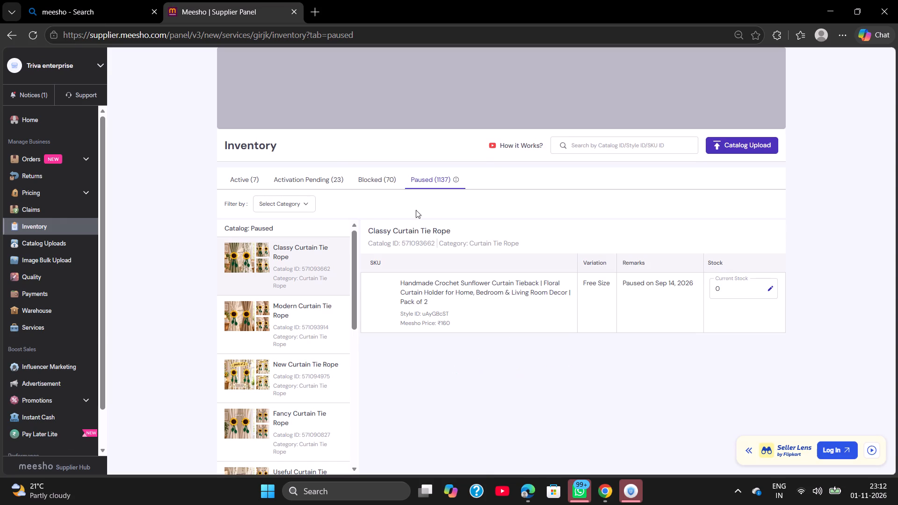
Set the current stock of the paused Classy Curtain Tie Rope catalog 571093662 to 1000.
{"action": "scroll", "coordinate": [452, 244], "scroll_direction": "down", "scroll_amount": 8}
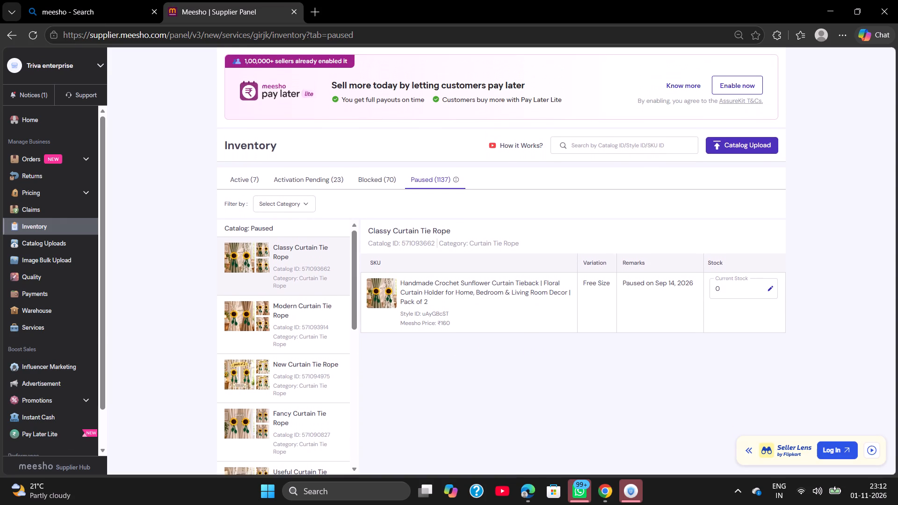
{"action": "scroll", "coordinate": [452, 244], "scroll_direction": "down", "scroll_amount": 1}
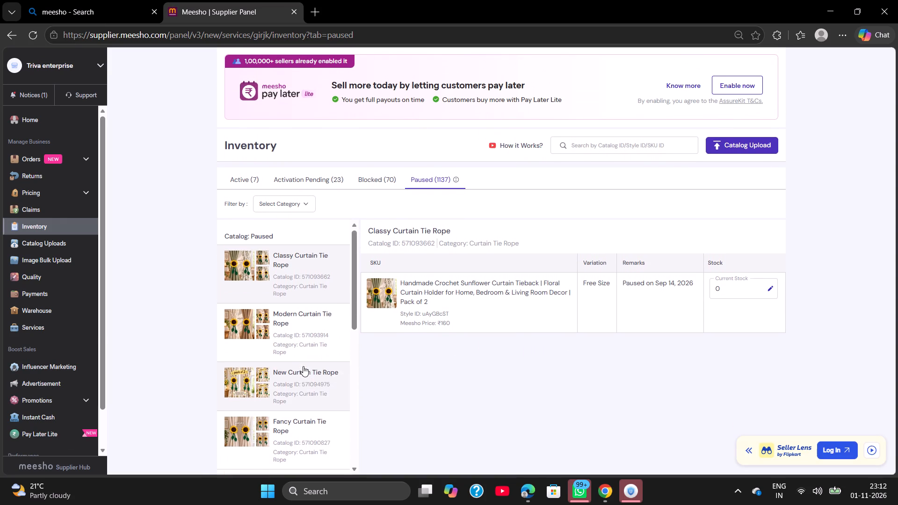
{"action": "left_click", "coordinate": [714, 289]}
{"action": "type", "text": "100"}
{"action": "key", "text": "Return"}
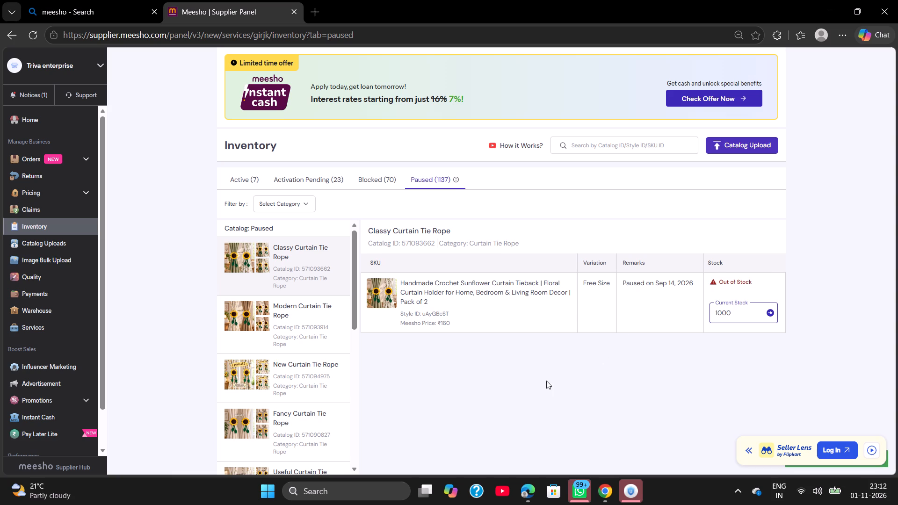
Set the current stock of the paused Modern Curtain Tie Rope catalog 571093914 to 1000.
{"action": "left_click", "coordinate": [253, 306]}
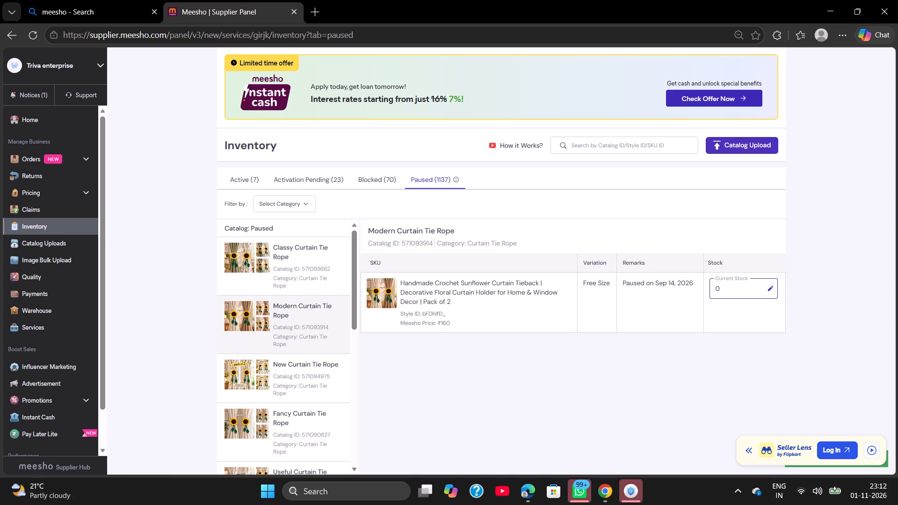
{"action": "left_click", "coordinate": [716, 284]}
{"action": "type", "text": "100"}
{"action": "key", "text": "Return"}
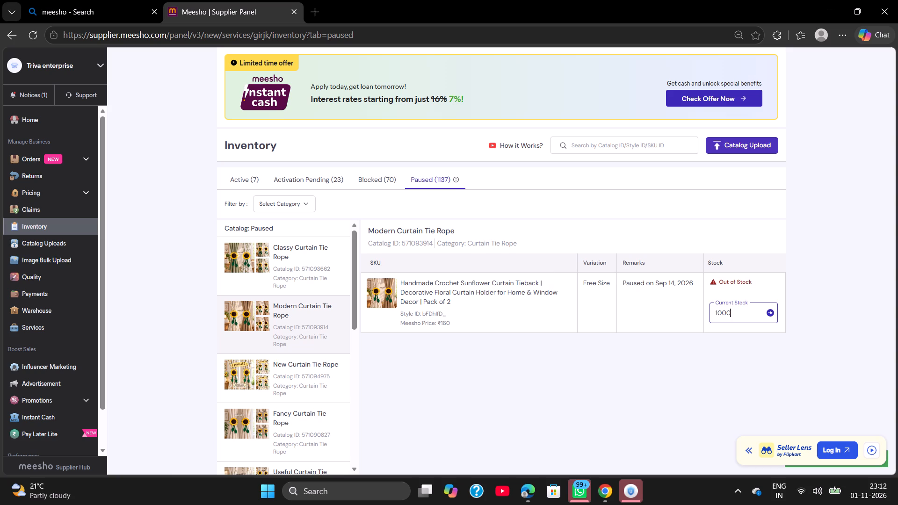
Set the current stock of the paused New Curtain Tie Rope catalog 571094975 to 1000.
{"action": "left_click", "coordinate": [368, 400]}
{"action": "left_click", "coordinate": [299, 380]}
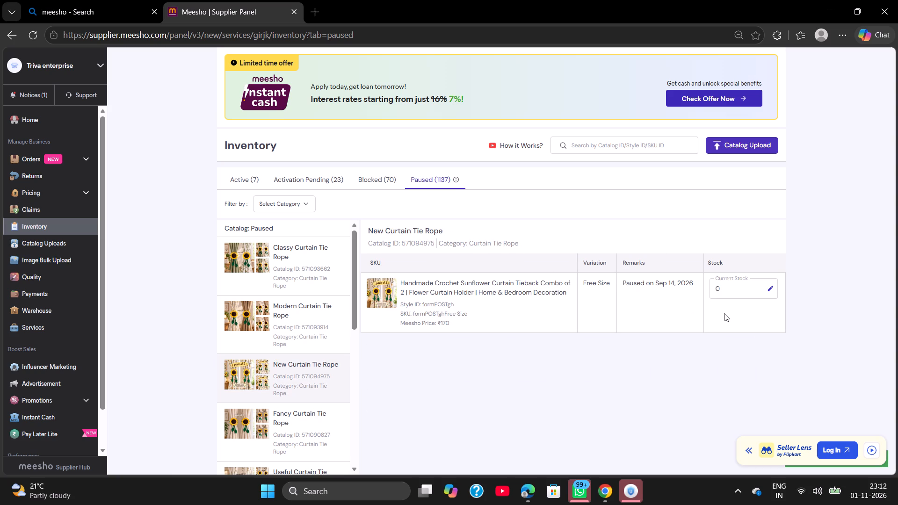
{"action": "left_click", "coordinate": [714, 291]}
{"action": "type", "text": "100"}
{"action": "key", "text": "Return"}
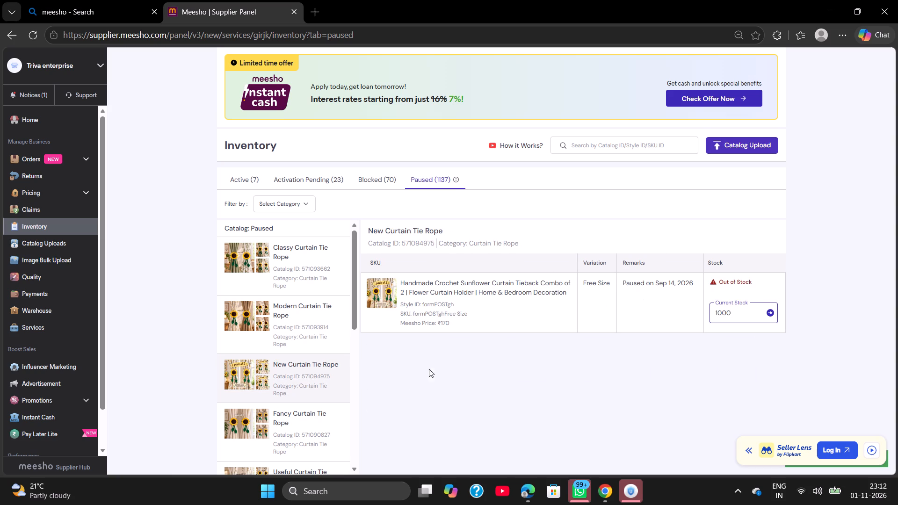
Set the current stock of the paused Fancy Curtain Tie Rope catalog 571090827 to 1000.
{"action": "scroll", "coordinate": [412, 394], "scroll_direction": "down", "scroll_amount": 1}
{"action": "scroll", "coordinate": [230, 426], "scroll_direction": "down", "scroll_amount": 1}
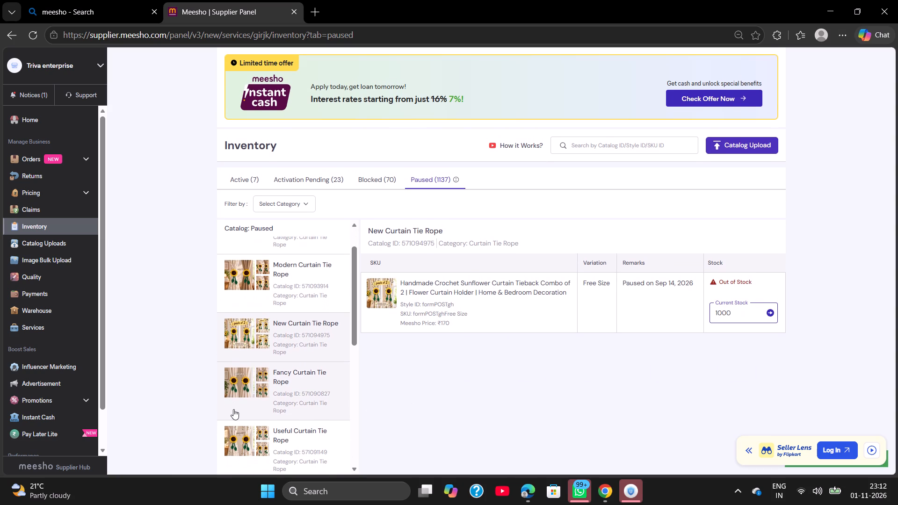
{"action": "left_click", "coordinate": [233, 409]}
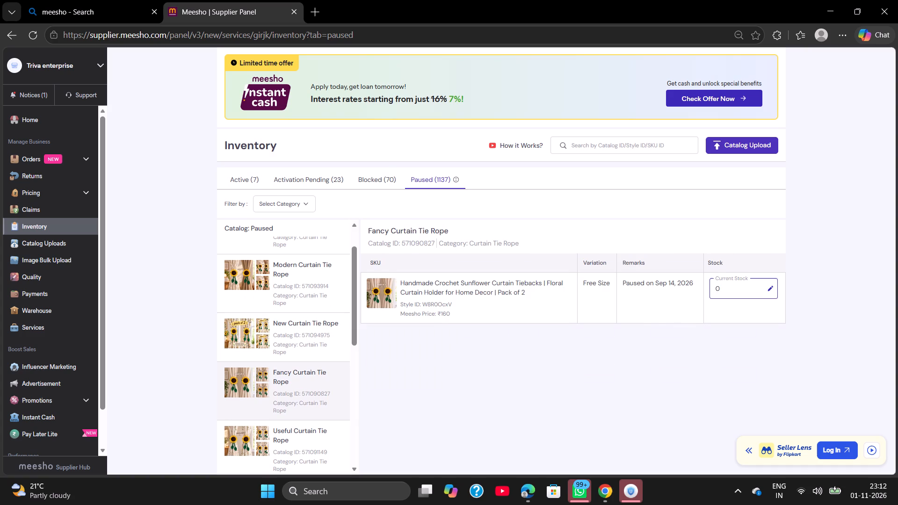
{"action": "left_click", "coordinate": [713, 290]}
{"action": "type", "text": "100"}
{"action": "key", "text": "Return"}
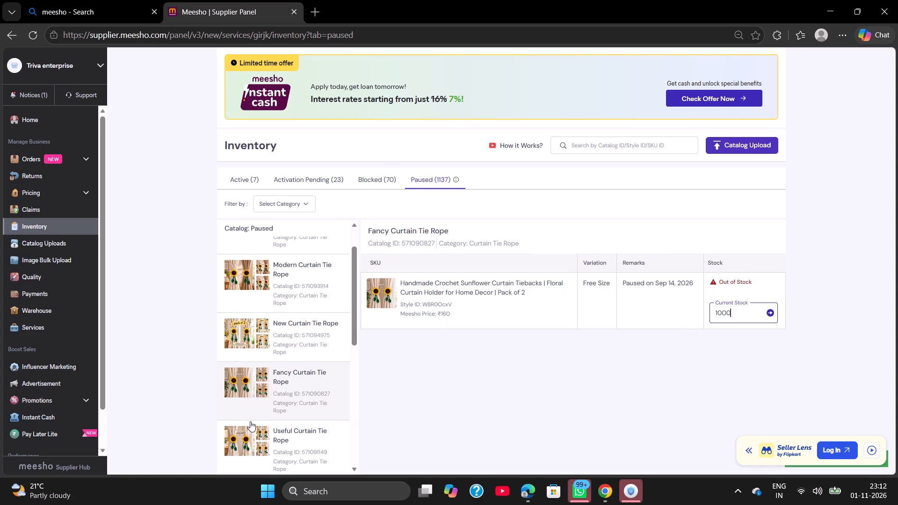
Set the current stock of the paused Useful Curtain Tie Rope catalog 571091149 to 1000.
{"action": "left_click", "coordinate": [259, 438]}
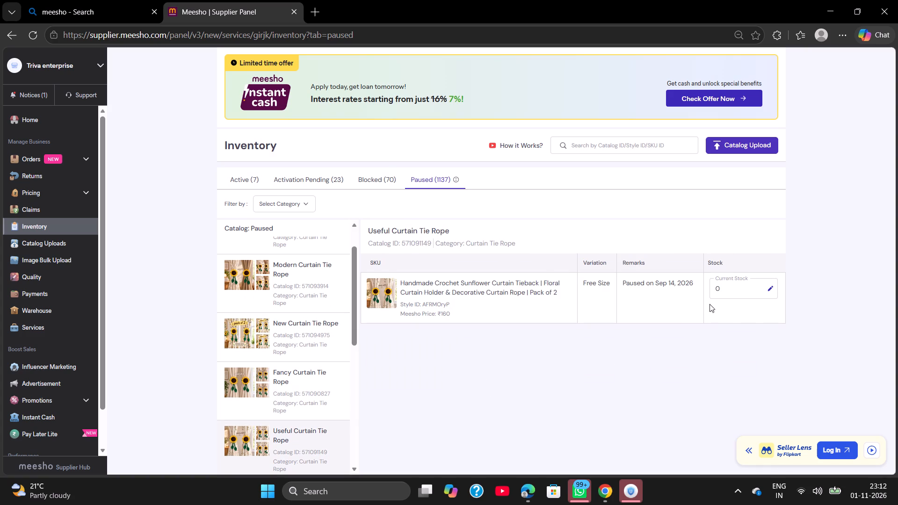
{"action": "left_click", "coordinate": [712, 289]}
{"action": "type", "text": "100"}
{"action": "key", "text": "Return"}
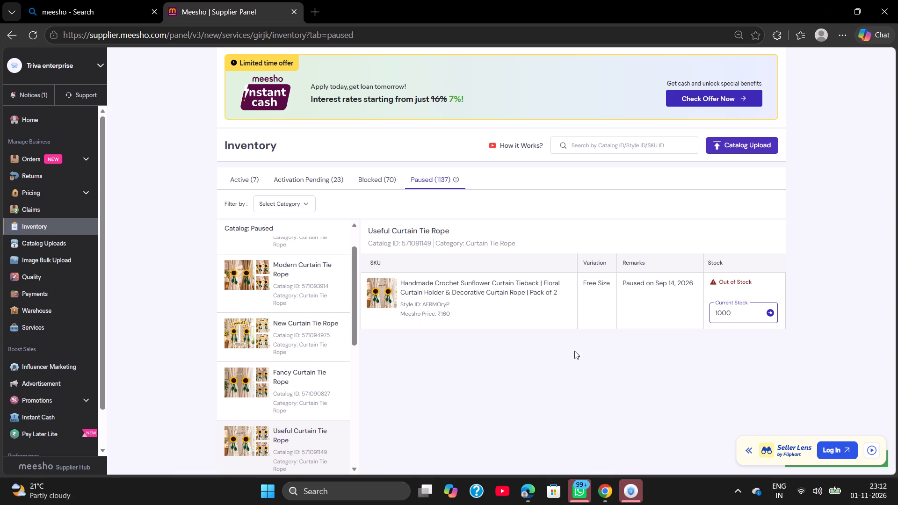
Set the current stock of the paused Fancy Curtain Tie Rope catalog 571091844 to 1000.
{"action": "scroll", "coordinate": [239, 316], "scroll_direction": "down", "scroll_amount": 2}
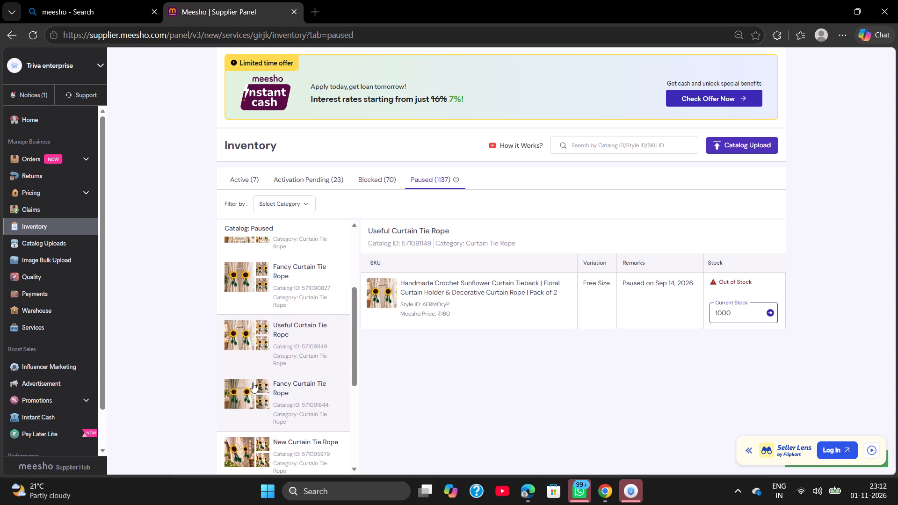
{"action": "left_click", "coordinate": [253, 382]}
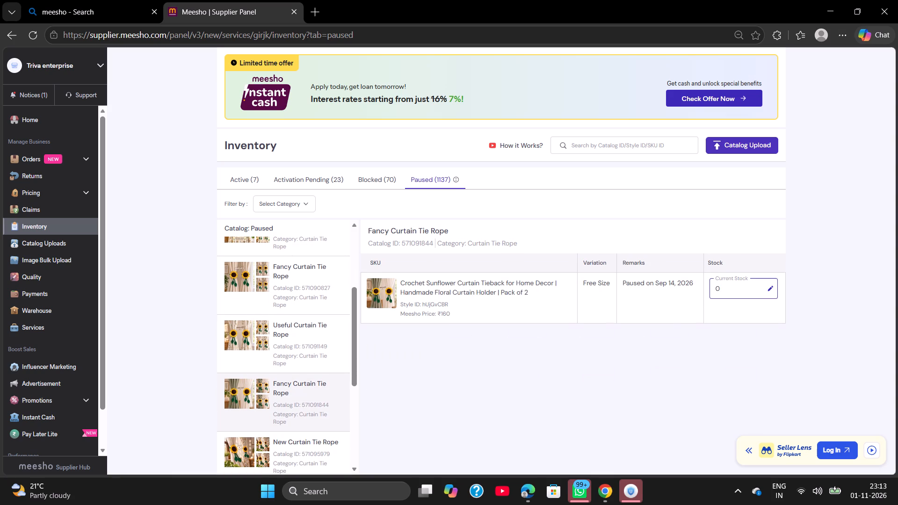
{"action": "left_click", "coordinate": [715, 287]}
{"action": "type", "text": "1100"}
{"action": "key", "text": "Left"}
{"action": "key", "text": "Left"}
{"action": "key", "text": "BackSpace"}
{"action": "key", "text": "Return"}
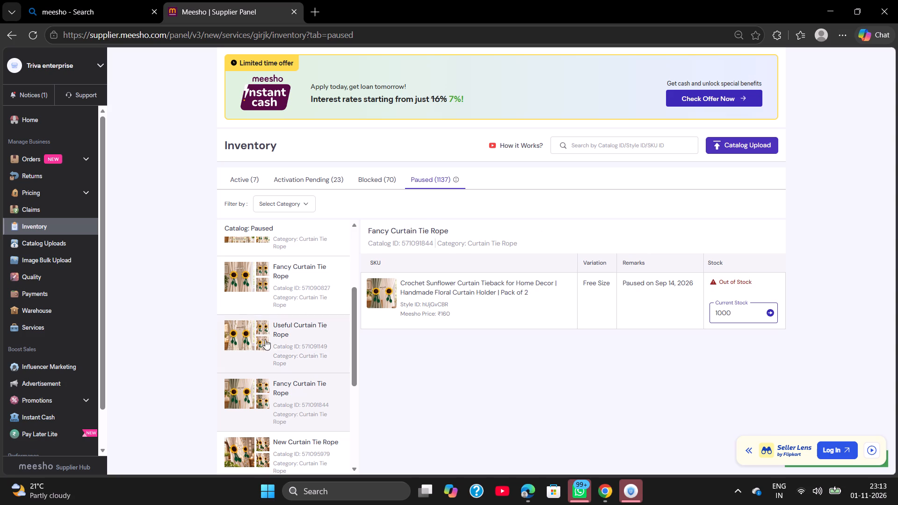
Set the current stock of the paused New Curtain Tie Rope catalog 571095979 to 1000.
{"action": "scroll", "coordinate": [257, 422], "scroll_direction": "down", "scroll_amount": 1}
{"action": "left_click", "coordinate": [257, 404]}
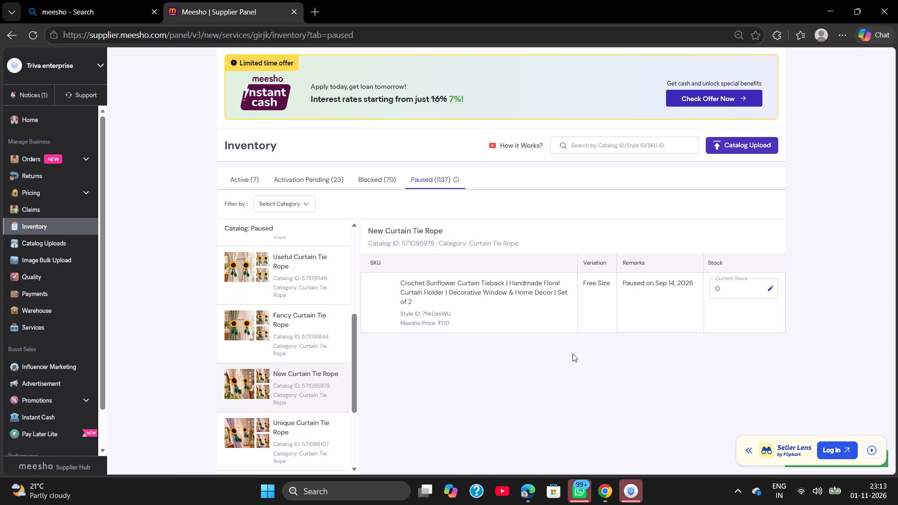
{"action": "left_click", "coordinate": [713, 289]}
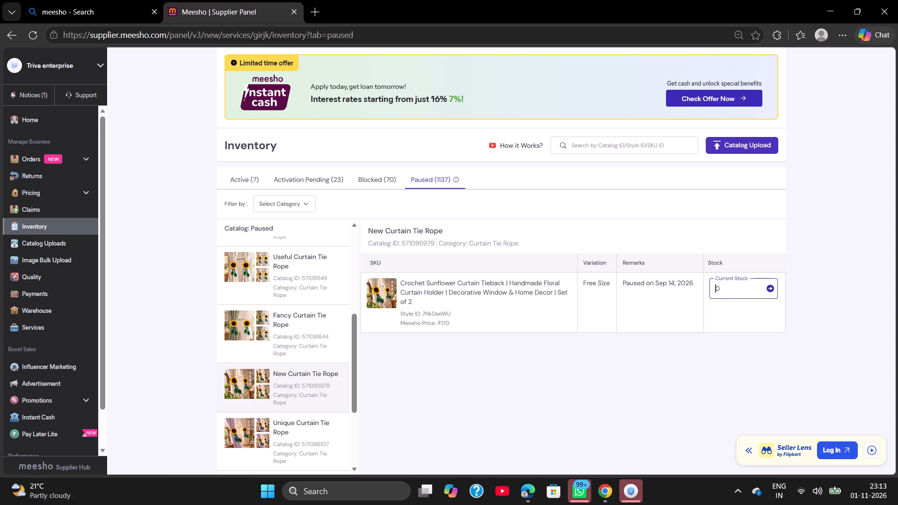
{"action": "type", "text": "100"}
{"action": "key", "text": "Return"}
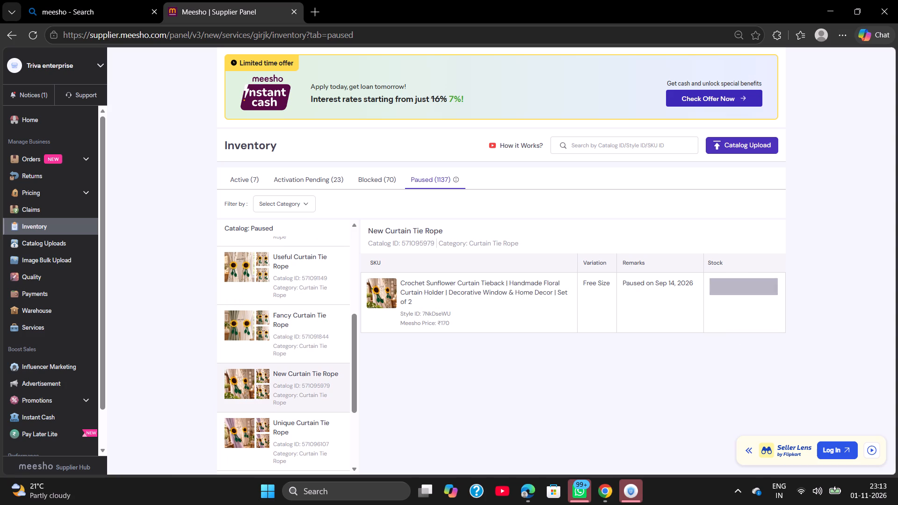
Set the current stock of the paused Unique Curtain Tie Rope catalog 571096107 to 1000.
{"action": "left_click", "coordinate": [294, 438]}
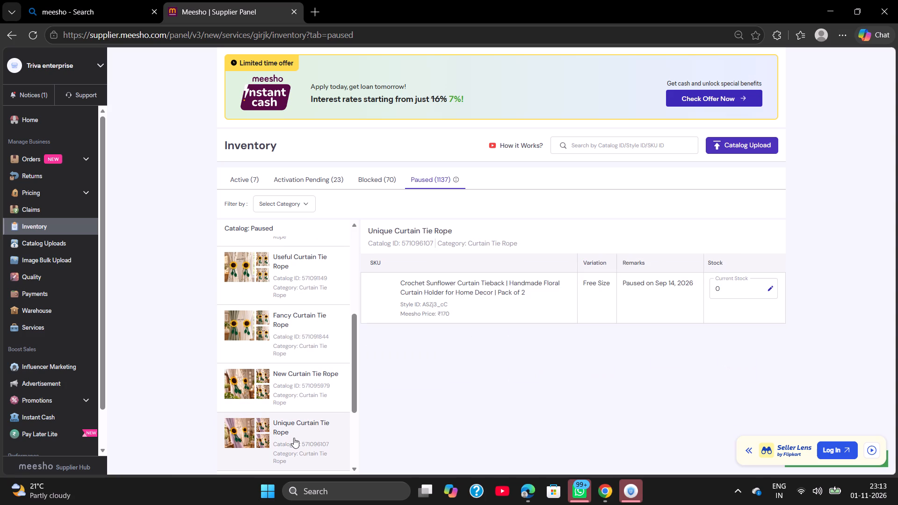
{"action": "left_click", "coordinate": [715, 285]}
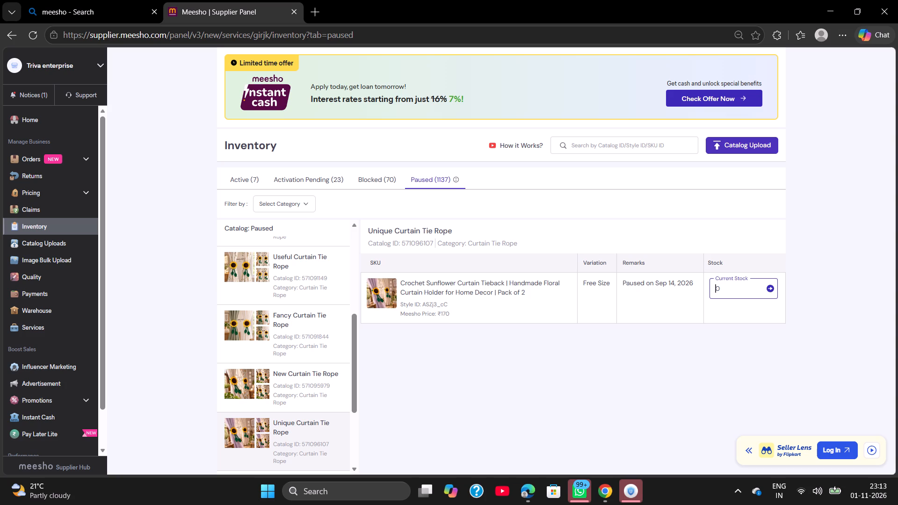
{"action": "type", "text": "100"}
{"action": "key", "text": "Return"}
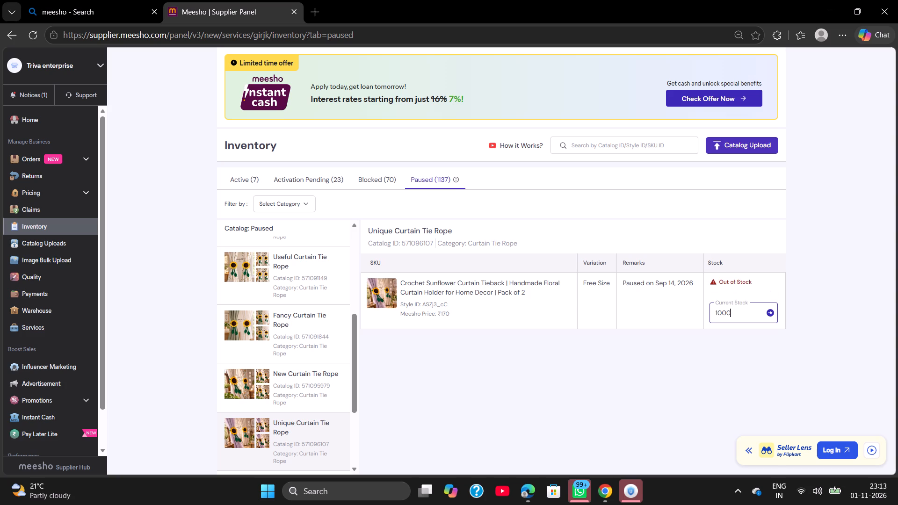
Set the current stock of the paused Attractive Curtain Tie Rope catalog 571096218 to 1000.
{"action": "scroll", "coordinate": [253, 404], "scroll_direction": "down", "scroll_amount": 1}
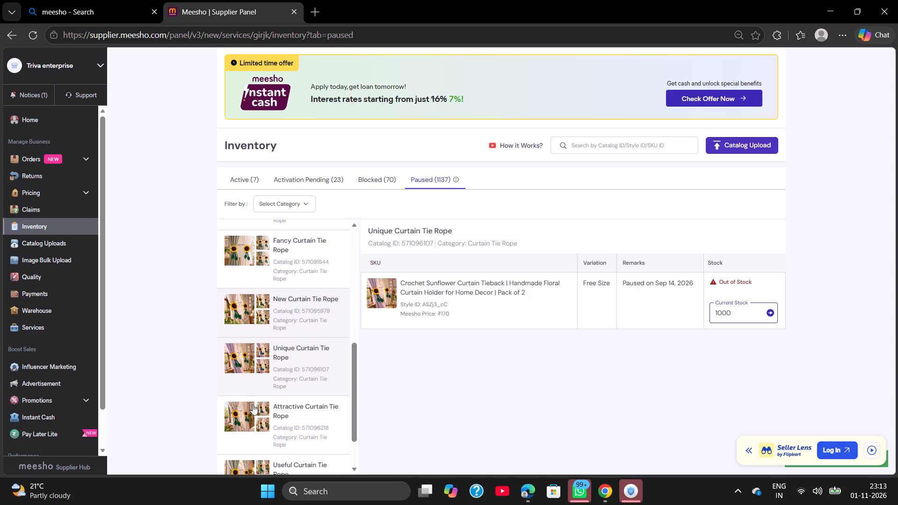
{"action": "left_click", "coordinate": [253, 404]}
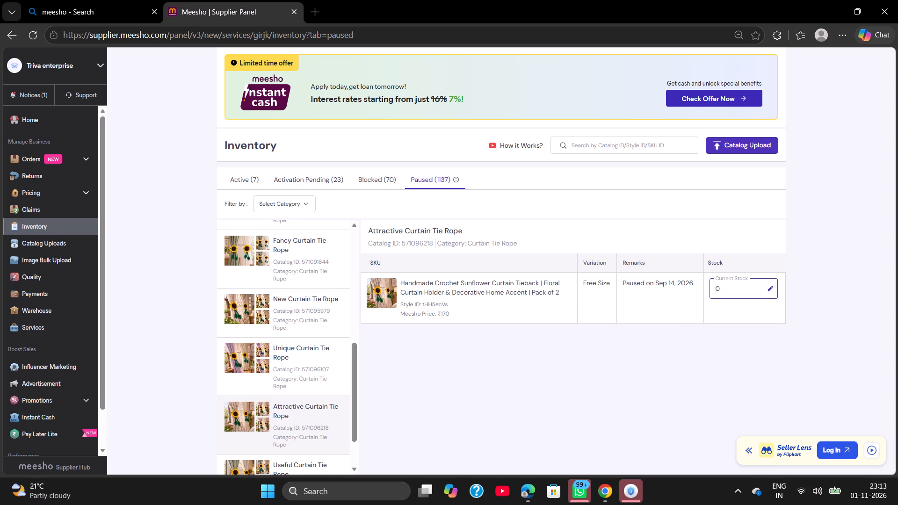
{"action": "left_click", "coordinate": [716, 286]}
{"action": "type", "text": "100"}
{"action": "key", "text": "Return"}
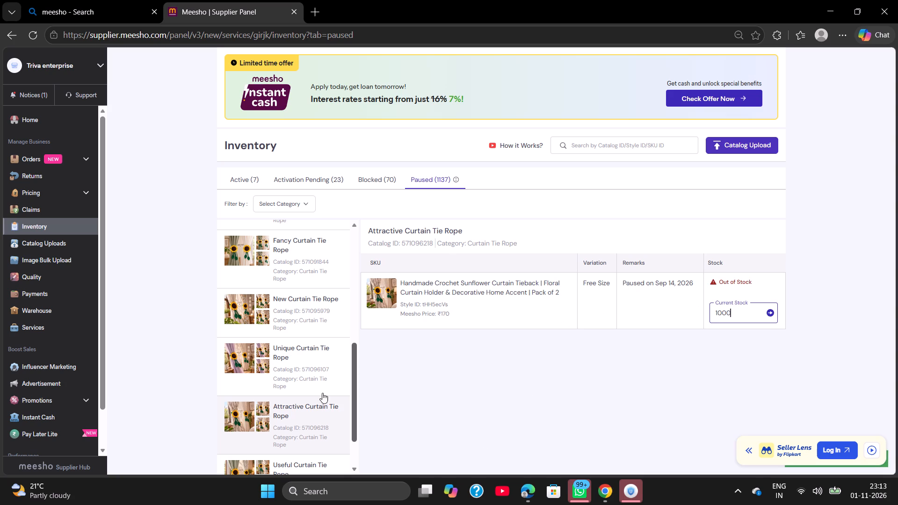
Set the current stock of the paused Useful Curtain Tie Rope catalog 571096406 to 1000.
{"action": "scroll", "coordinate": [319, 390], "scroll_direction": "down", "scroll_amount": 1}
{"action": "left_click", "coordinate": [302, 427]}
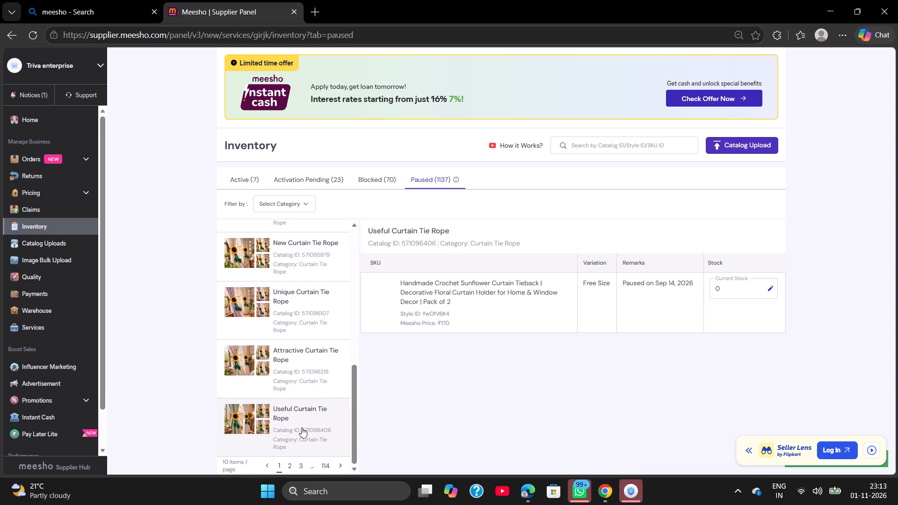
{"action": "left_click", "coordinate": [716, 289]}
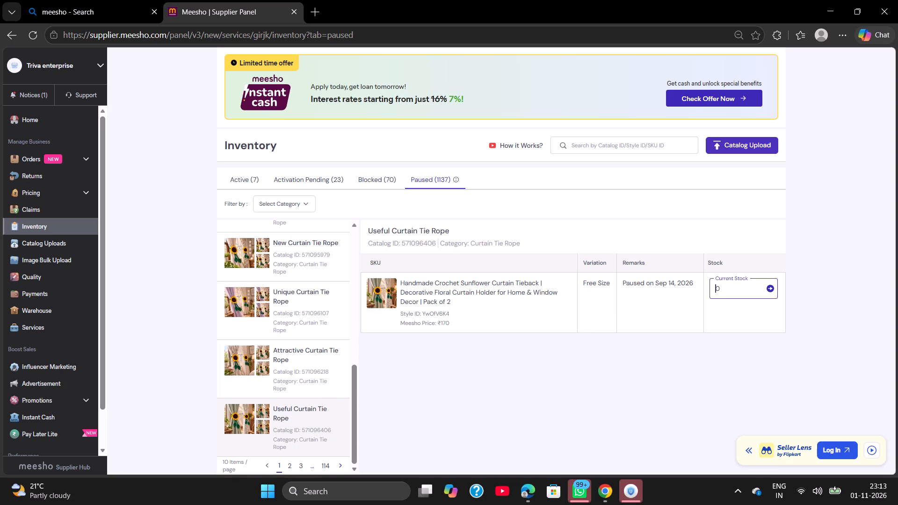
{"action": "type", "text": "100"}
{"action": "key", "text": "Return"}
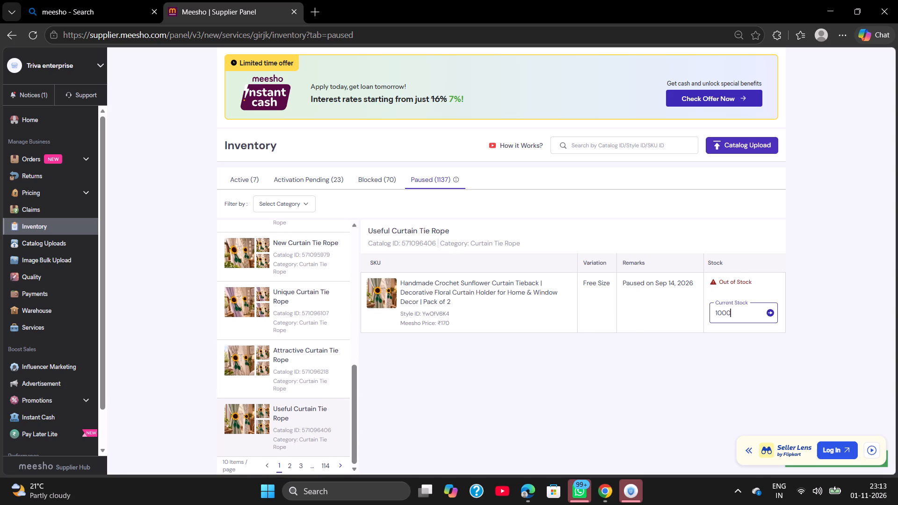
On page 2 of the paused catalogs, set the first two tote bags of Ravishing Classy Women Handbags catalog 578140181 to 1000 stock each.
{"action": "left_click", "coordinate": [292, 465]}
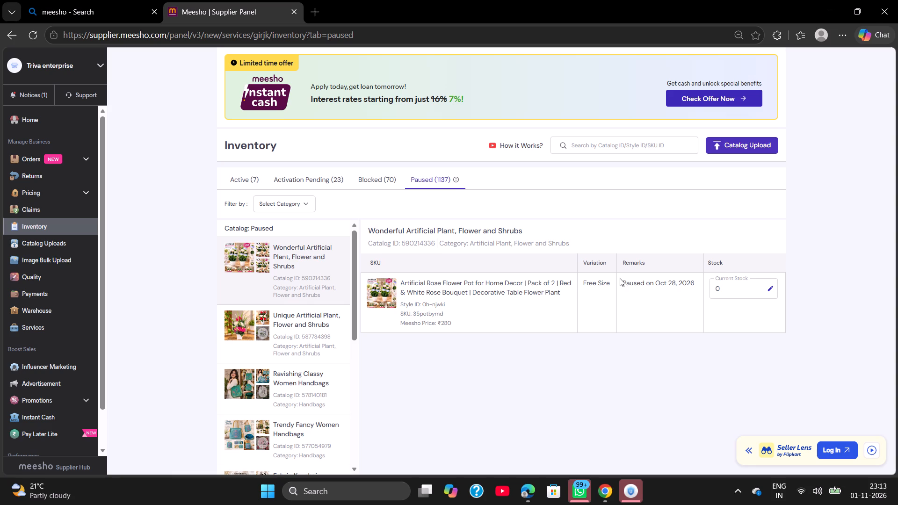
{"action": "left_click", "coordinate": [235, 374]}
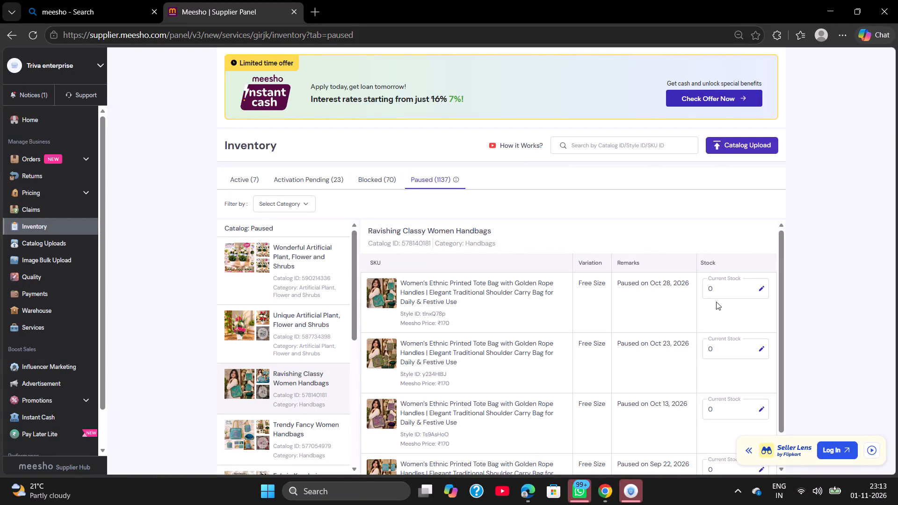
{"action": "left_click", "coordinate": [707, 286]}
{"action": "type", "text": "100"}
{"action": "key", "text": "Return"}
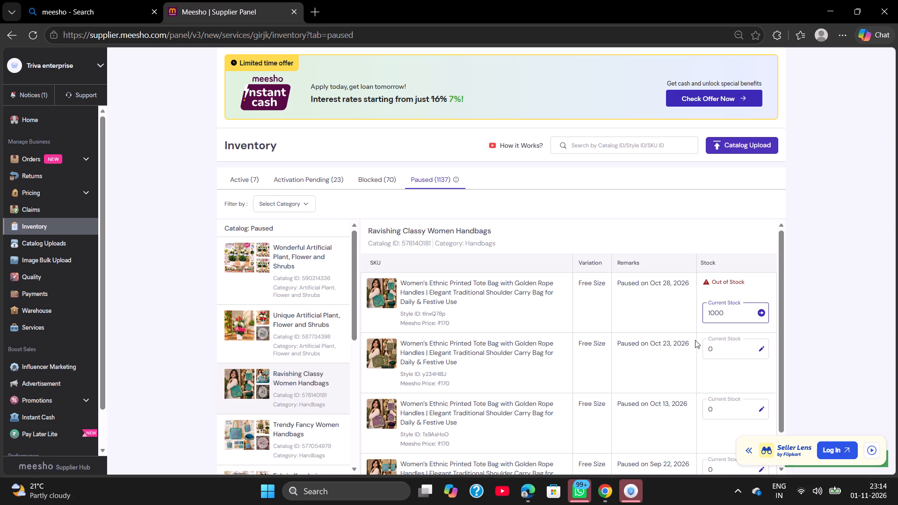
{"action": "left_click", "coordinate": [705, 349]}
{"action": "type", "text": "100"}
{"action": "key", "text": "Return"}
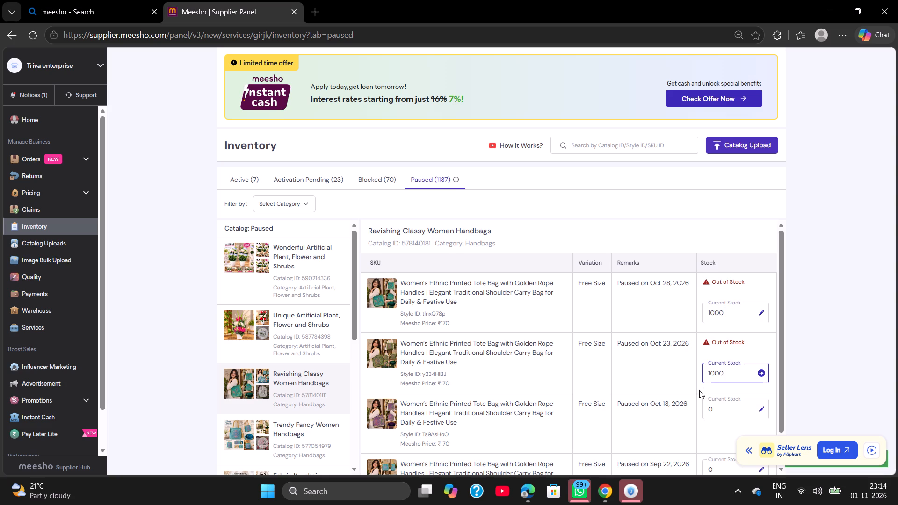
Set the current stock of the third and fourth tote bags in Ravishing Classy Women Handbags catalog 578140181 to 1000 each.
{"action": "left_click", "coordinate": [707, 409]}
{"action": "type", "text": "100"}
{"action": "key", "text": "Return"}
{"action": "scroll", "coordinate": [707, 411], "scroll_direction": "down", "scroll_amount": 1}
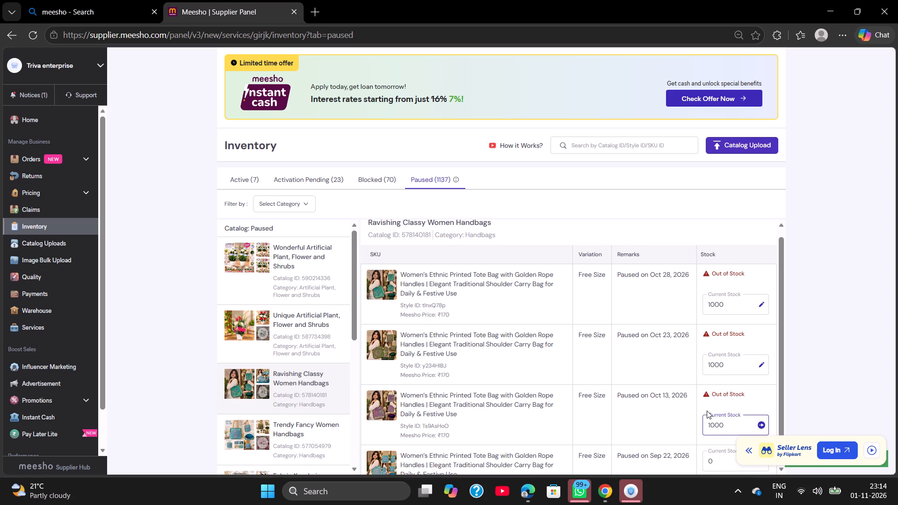
{"action": "scroll", "coordinate": [707, 411], "scroll_direction": "down", "scroll_amount": 1}
{"action": "left_click", "coordinate": [707, 433]}
{"action": "type", "text": "100"}
{"action": "key", "text": "Return"}
{"action": "scroll", "coordinate": [700, 431], "scroll_direction": "down", "scroll_amount": 2}
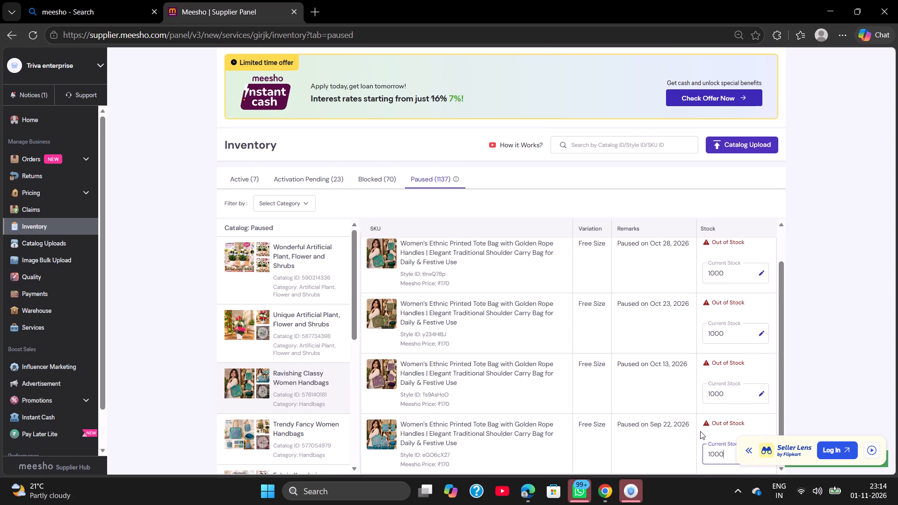
Open the paused Trendy Fancy Women Handbags catalog 577054979.
{"action": "scroll", "coordinate": [700, 431], "scroll_direction": "down", "scroll_amount": 2}
{"action": "scroll", "coordinate": [304, 381], "scroll_direction": "down", "scroll_amount": 1}
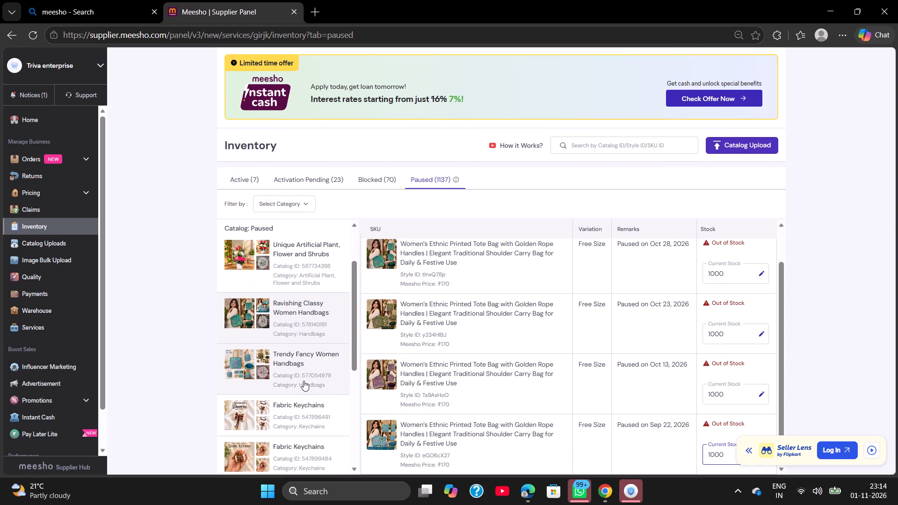
{"action": "scroll", "coordinate": [304, 381], "scroll_direction": "down", "scroll_amount": 1}
{"action": "left_click", "coordinate": [285, 371]}
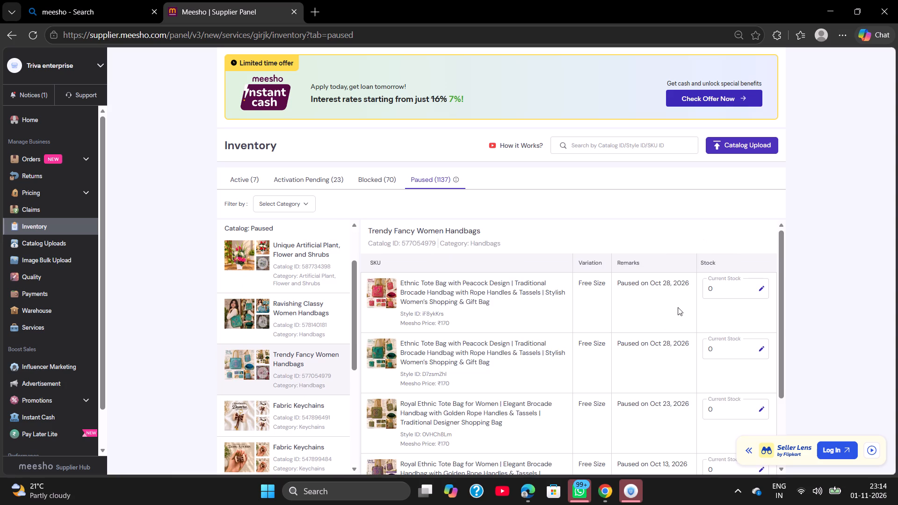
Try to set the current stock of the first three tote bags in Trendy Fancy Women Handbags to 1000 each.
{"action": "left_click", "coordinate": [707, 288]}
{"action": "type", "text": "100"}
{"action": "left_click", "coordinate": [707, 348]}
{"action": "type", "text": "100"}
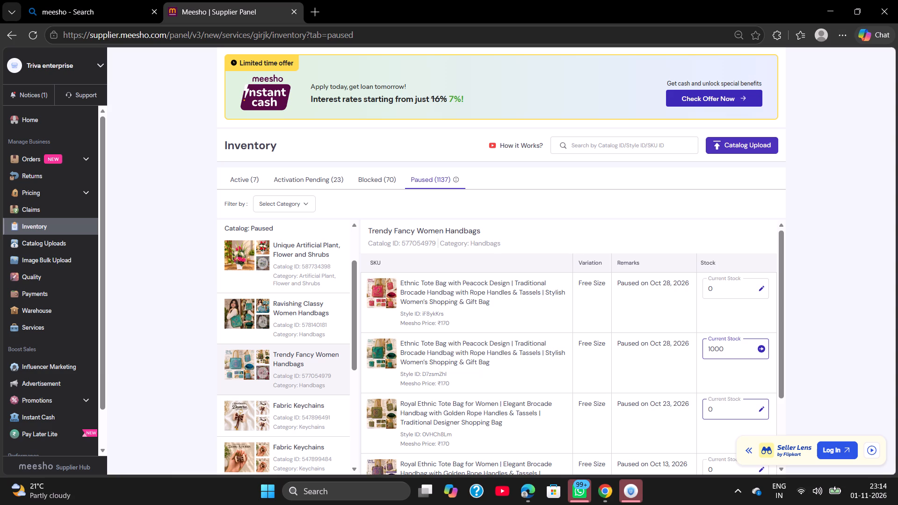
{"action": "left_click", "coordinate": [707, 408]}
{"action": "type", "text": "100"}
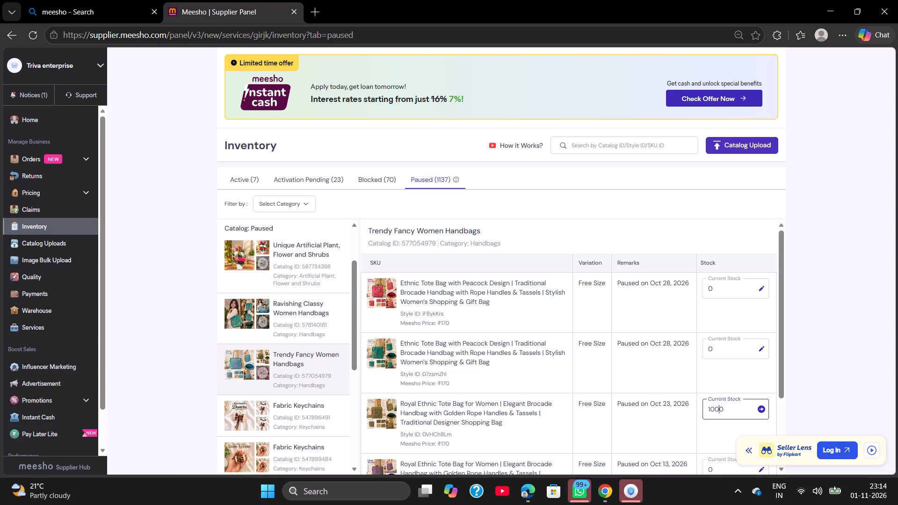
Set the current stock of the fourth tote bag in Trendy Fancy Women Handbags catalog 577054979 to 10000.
{"action": "scroll", "coordinate": [705, 469], "scroll_direction": "down", "scroll_amount": 1}
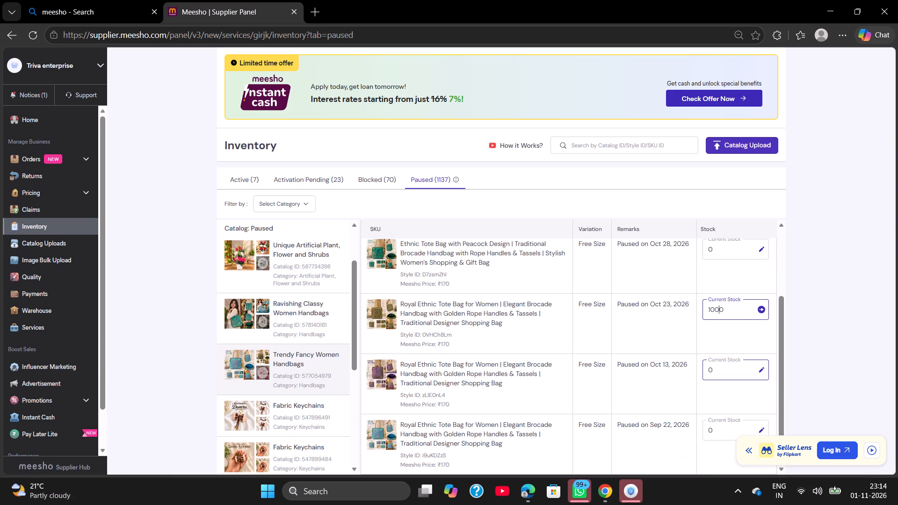
{"action": "left_click", "coordinate": [706, 370]}
{"action": "type", "text": "1000"}
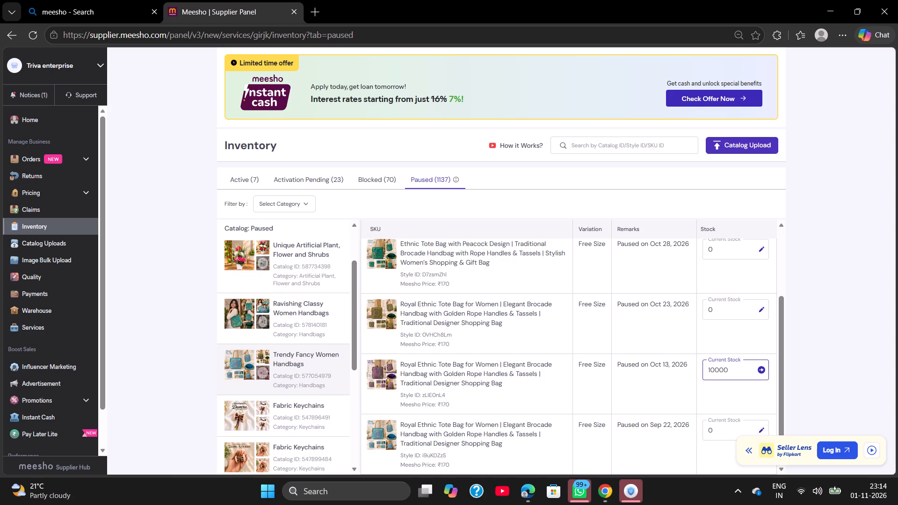
{"action": "key", "text": "Return"}
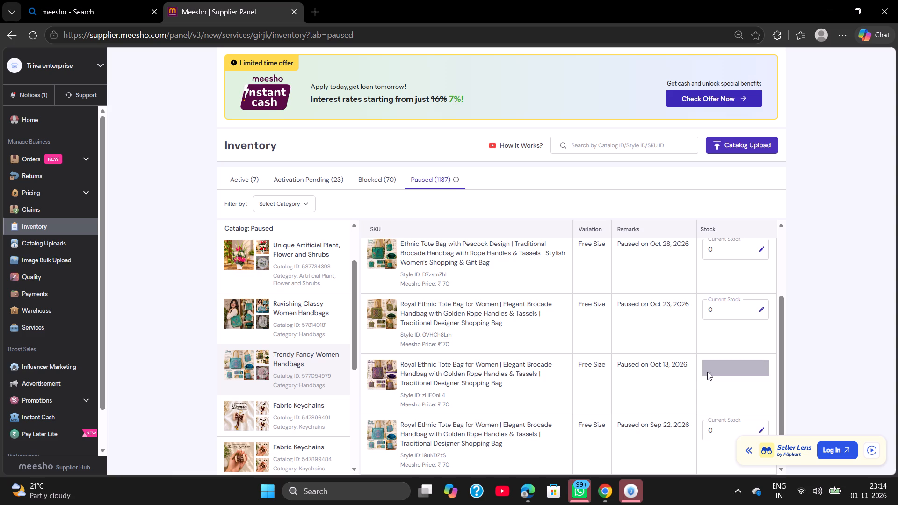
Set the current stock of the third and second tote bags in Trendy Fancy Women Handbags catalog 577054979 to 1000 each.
{"action": "left_click", "coordinate": [708, 310]}
{"action": "type", "text": "100"}
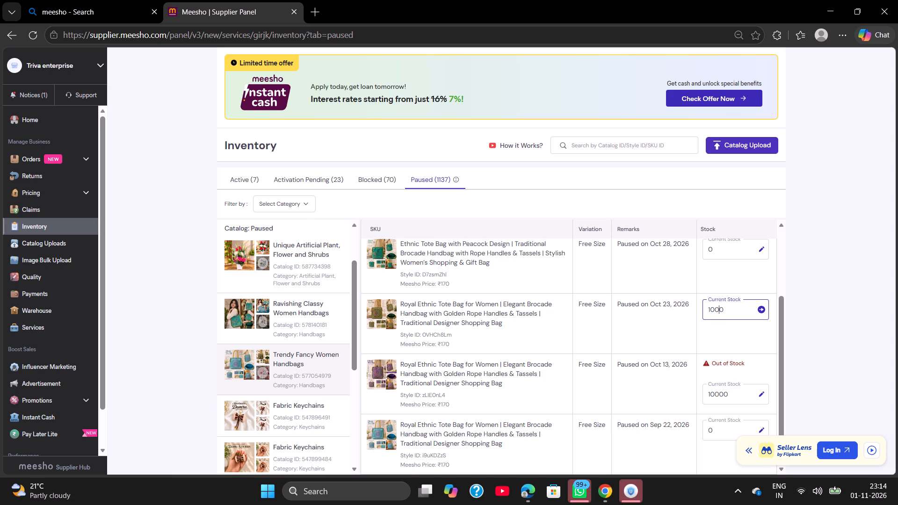
{"action": "key", "text": "Return"}
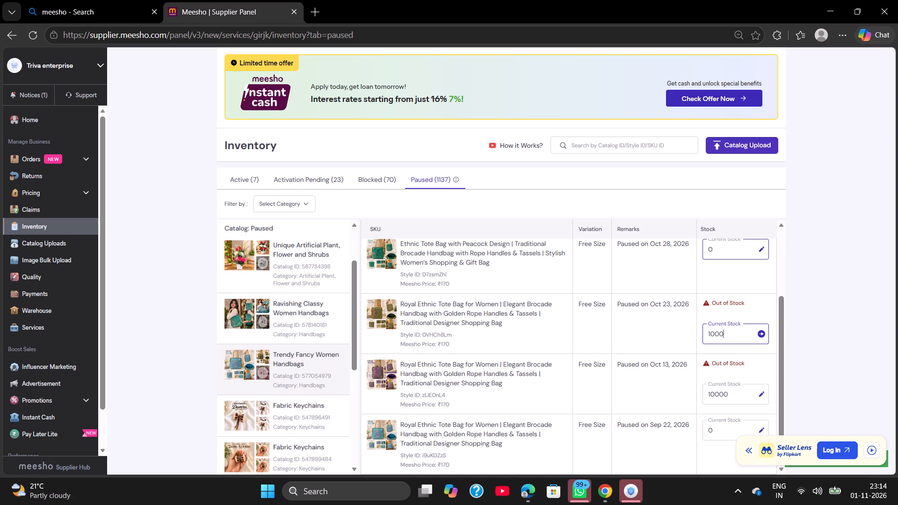
{"action": "left_click", "coordinate": [708, 252]}
{"action": "type", "text": "100"}
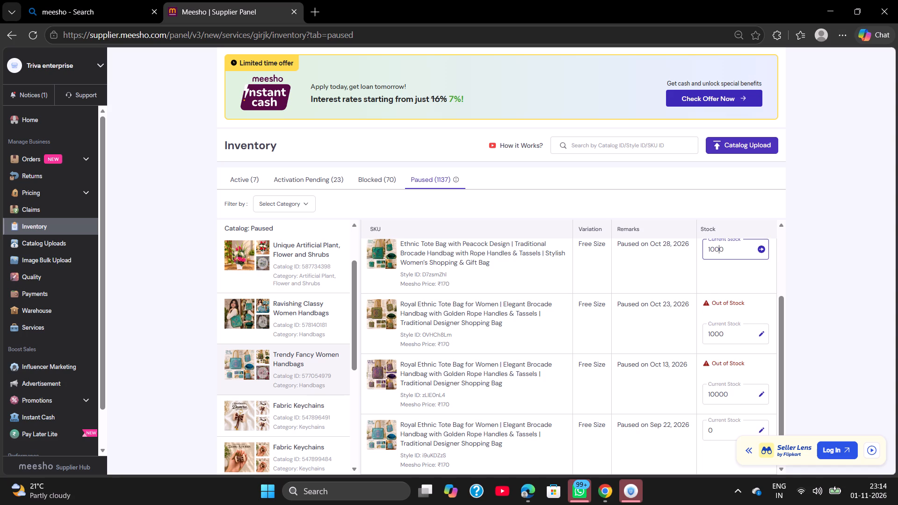
{"action": "key", "text": "Return"}
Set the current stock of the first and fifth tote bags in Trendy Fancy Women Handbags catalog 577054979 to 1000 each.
{"action": "scroll", "coordinate": [708, 253], "scroll_direction": "up", "scroll_amount": 1}
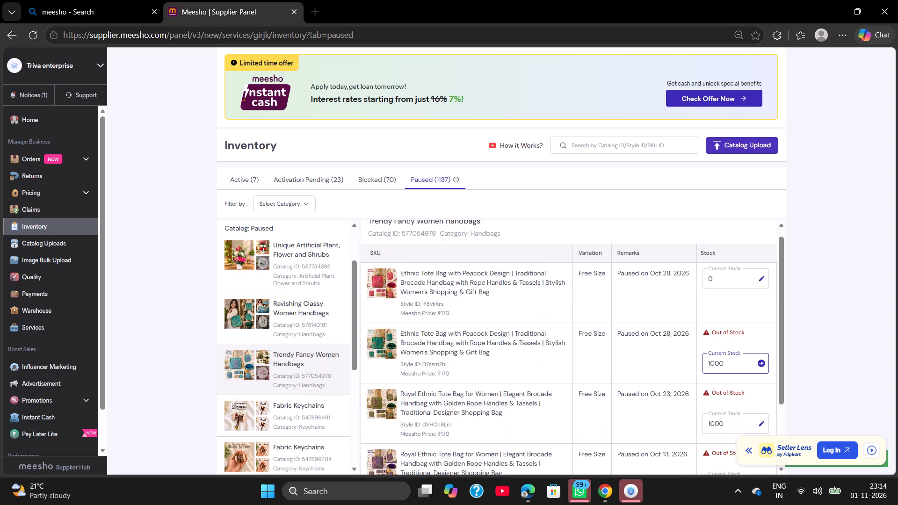
{"action": "left_click", "coordinate": [706, 280]}
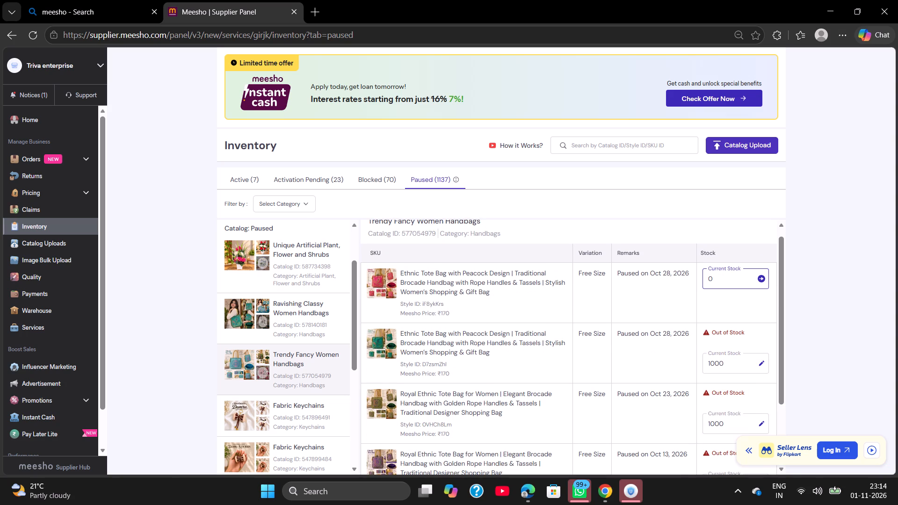
{"action": "type", "text": "100"}
{"action": "key", "text": "Return"}
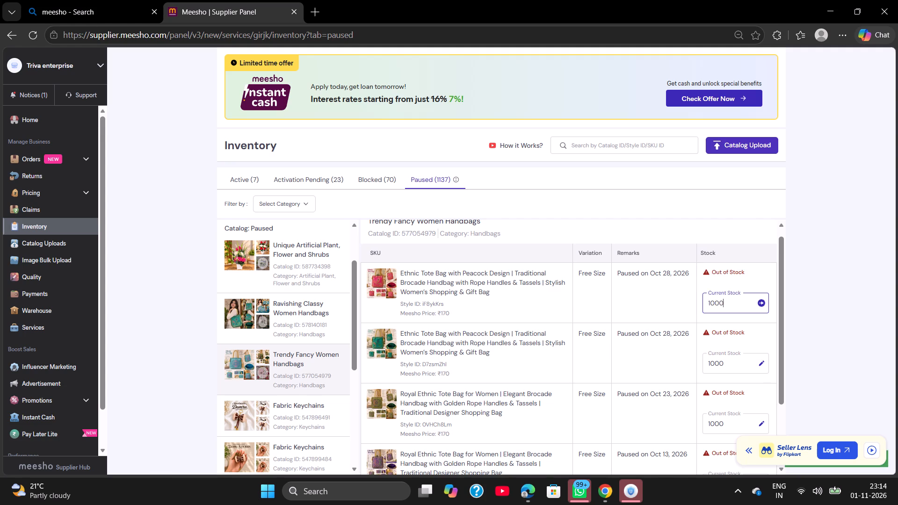
{"action": "scroll", "coordinate": [707, 280], "scroll_direction": "down", "scroll_amount": 4}
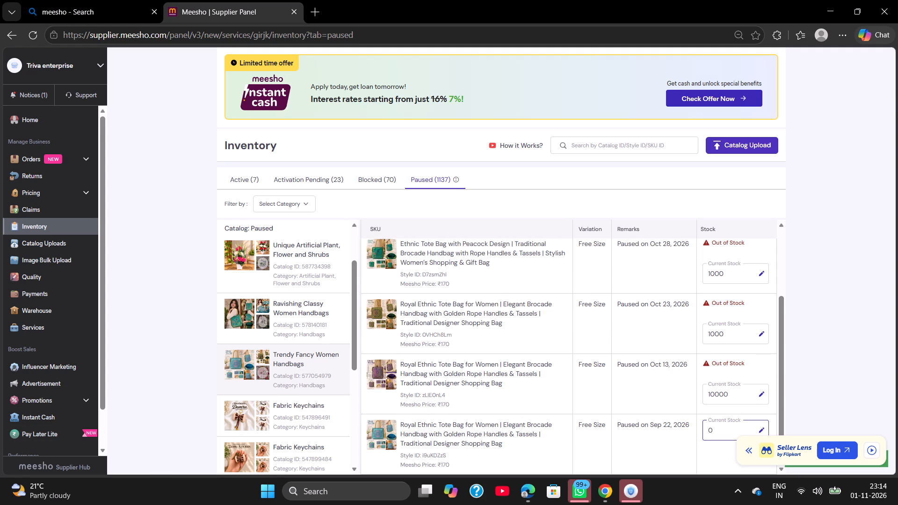
{"action": "left_click", "coordinate": [709, 430]}
{"action": "type", "text": "100"}
{"action": "key", "text": "Return"}
Return to the start of the catalog list and reload the paused inventory page.
{"action": "scroll", "coordinate": [302, 277], "scroll_direction": "up", "scroll_amount": 1}
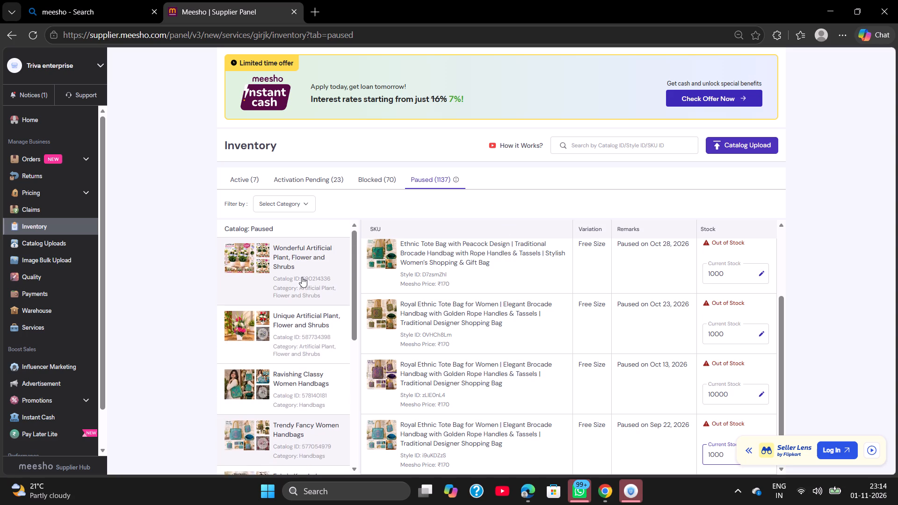
{"action": "scroll", "coordinate": [302, 277], "scroll_direction": "up", "scroll_amount": 1}
{"action": "scroll", "coordinate": [308, 325], "scroll_direction": "up", "scroll_amount": 2}
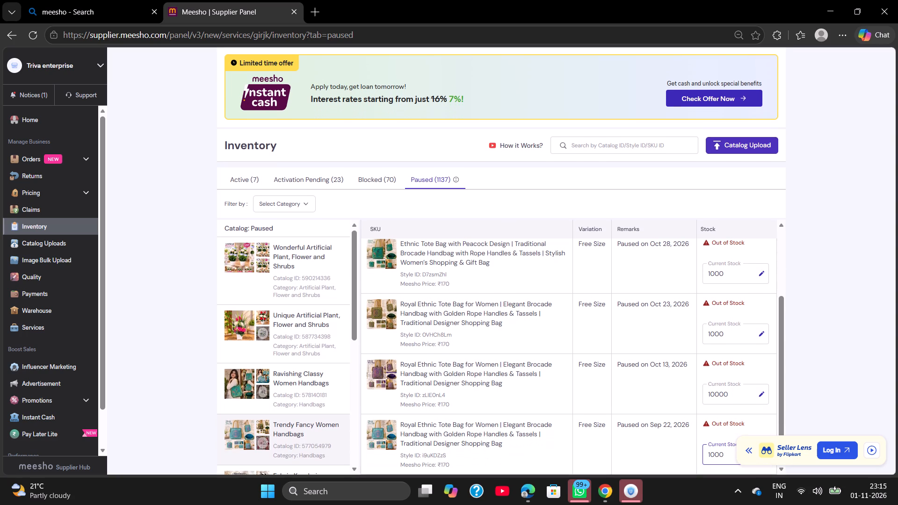
{"action": "key", "text": "ctrl+r"}
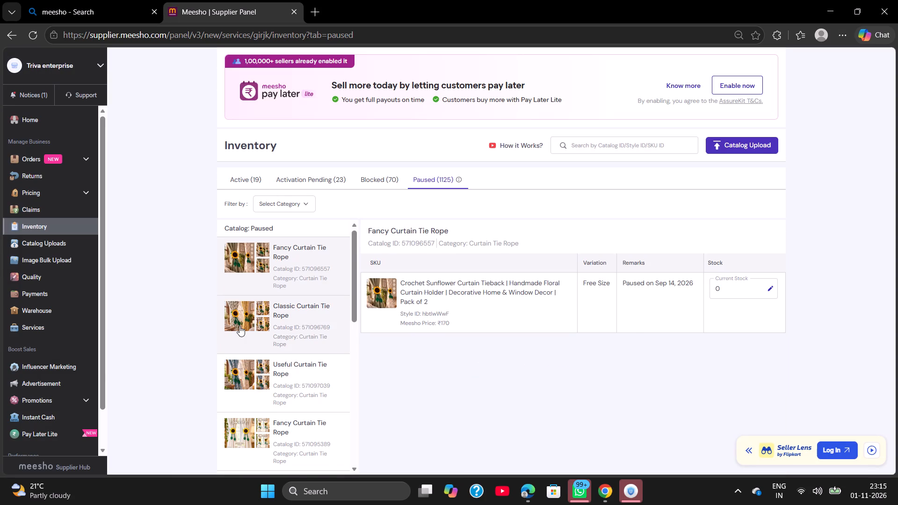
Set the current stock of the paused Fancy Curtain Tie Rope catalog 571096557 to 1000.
{"action": "scroll", "coordinate": [239, 326], "scroll_direction": "down", "scroll_amount": 3}
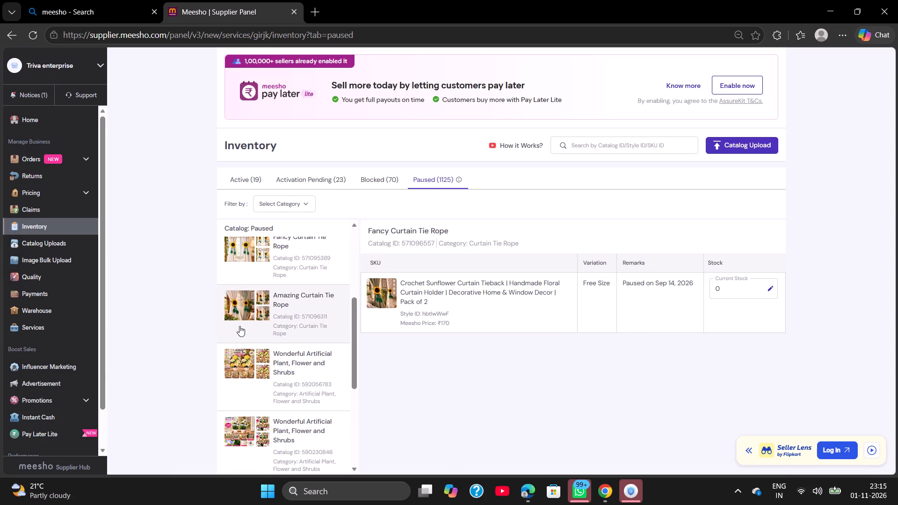
{"action": "scroll", "coordinate": [239, 326], "scroll_direction": "up", "scroll_amount": 3}
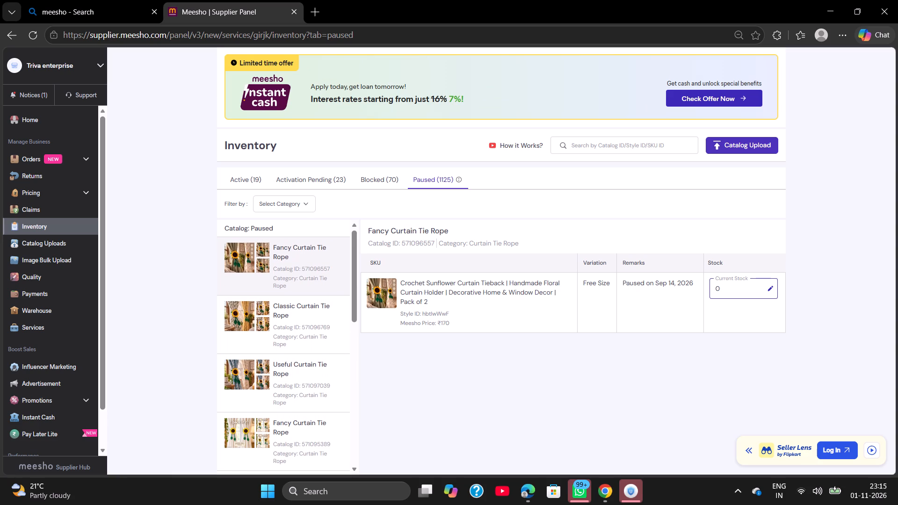
{"action": "left_click_drag", "start_coordinate": [709, 284], "coordinate": [714, 289]}
{"action": "left_click", "coordinate": [714, 289]}
{"action": "type", "text": "100"}
{"action": "key", "text": "Return"}
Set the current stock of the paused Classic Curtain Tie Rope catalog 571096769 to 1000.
{"action": "left_click", "coordinate": [283, 320]}
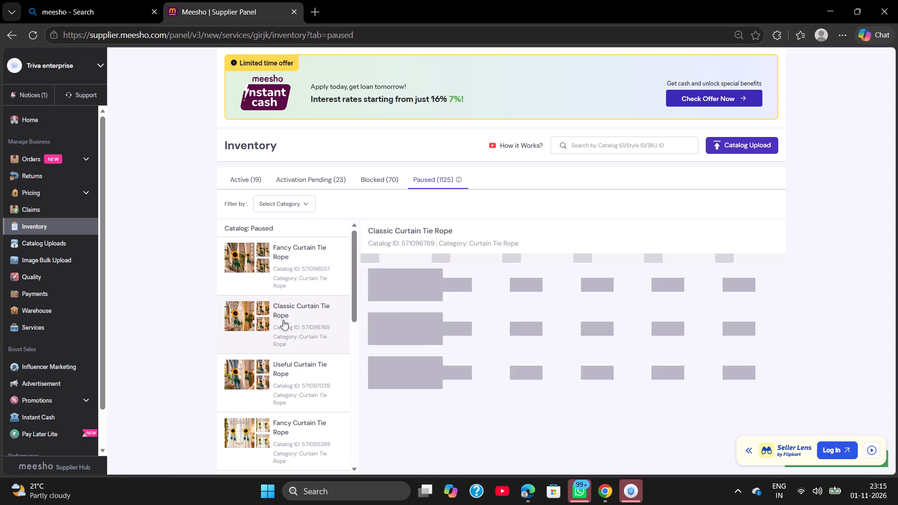
{"action": "left_click", "coordinate": [714, 288]}
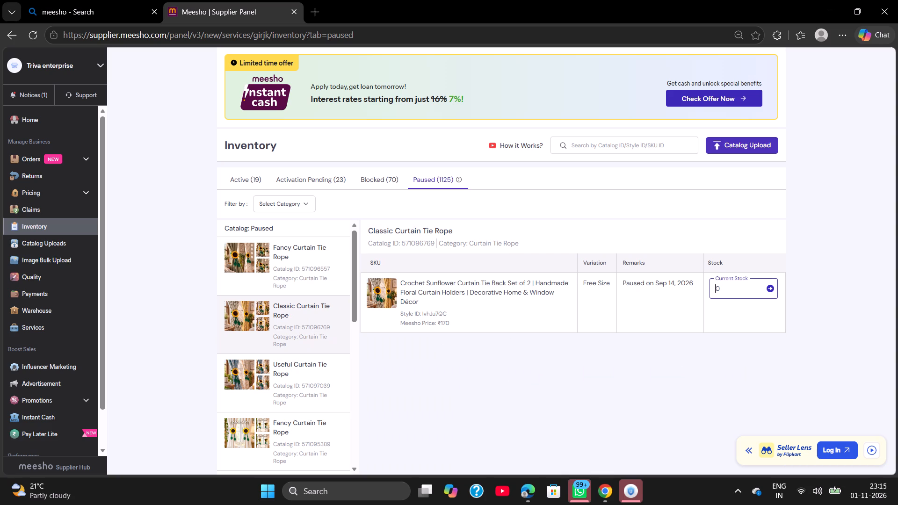
{"action": "key", "text": "0"}
{"action": "key", "text": "Left"}
{"action": "key", "text": "1"}
{"action": "key", "text": "0"}
{"action": "key", "text": "Return"}
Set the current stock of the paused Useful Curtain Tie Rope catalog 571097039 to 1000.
{"action": "left_click", "coordinate": [258, 364]}
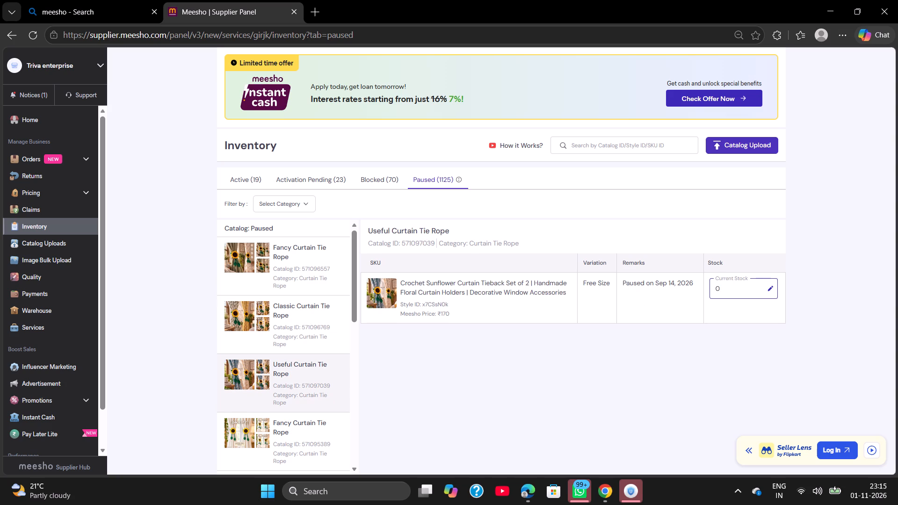
{"action": "left_click", "coordinate": [716, 287]}
{"action": "type", "text": "100"}
{"action": "key", "text": "Return"}
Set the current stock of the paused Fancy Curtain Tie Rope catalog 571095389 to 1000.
{"action": "scroll", "coordinate": [255, 400], "scroll_direction": "down", "scroll_amount": 1}
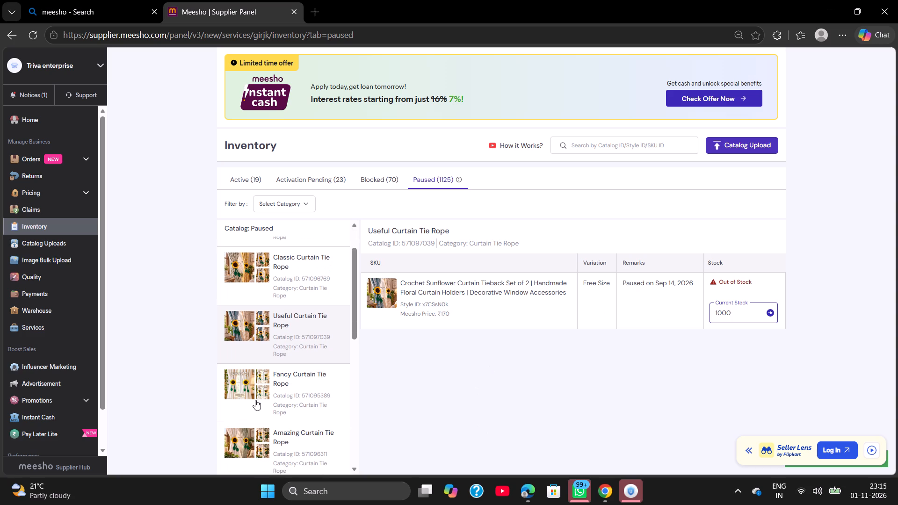
{"action": "scroll", "coordinate": [255, 400], "scroll_direction": "down", "scroll_amount": 1}
{"action": "left_click", "coordinate": [255, 400]}
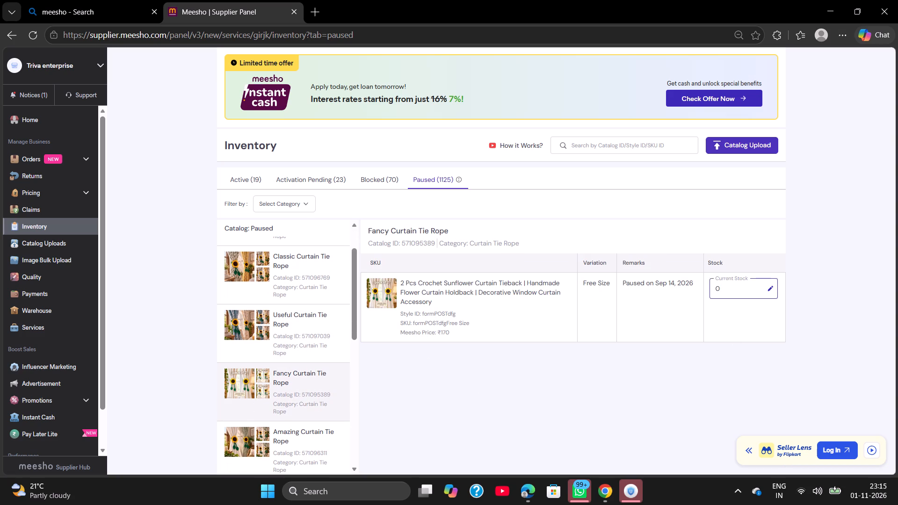
{"action": "left_click", "coordinate": [715, 287]}
{"action": "type", "text": "100"}
{"action": "key", "text": "Return"}
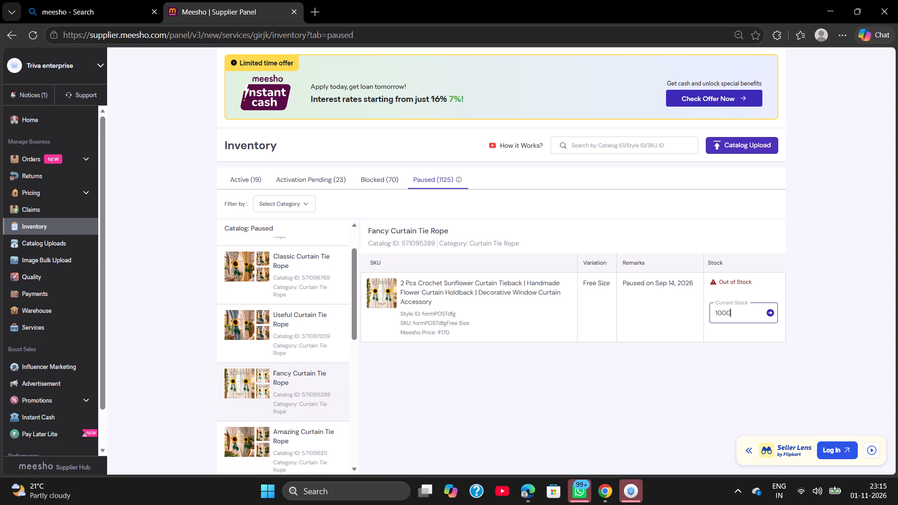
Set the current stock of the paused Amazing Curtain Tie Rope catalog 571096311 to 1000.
{"action": "scroll", "coordinate": [283, 342], "scroll_direction": "down", "scroll_amount": 1}
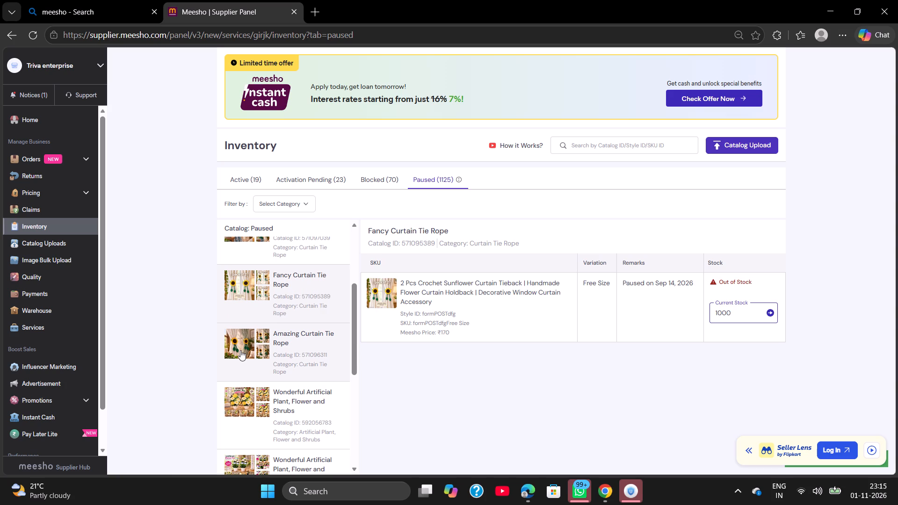
{"action": "left_click", "coordinate": [240, 350]}
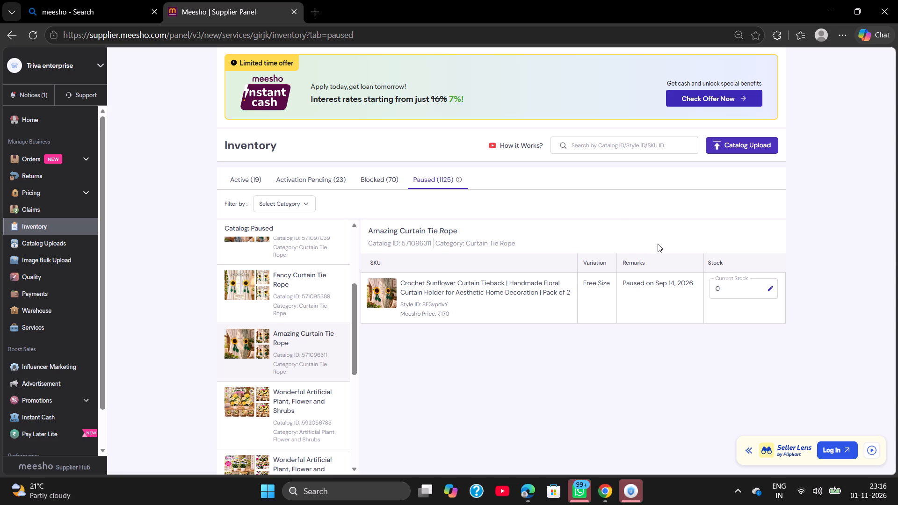
{"action": "left_click", "coordinate": [714, 288]}
{"action": "type", "text": "100"}
{"action": "key", "text": "Return"}
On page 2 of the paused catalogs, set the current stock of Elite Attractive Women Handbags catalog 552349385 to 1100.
{"action": "scroll", "coordinate": [341, 349], "scroll_direction": "down", "scroll_amount": 1}
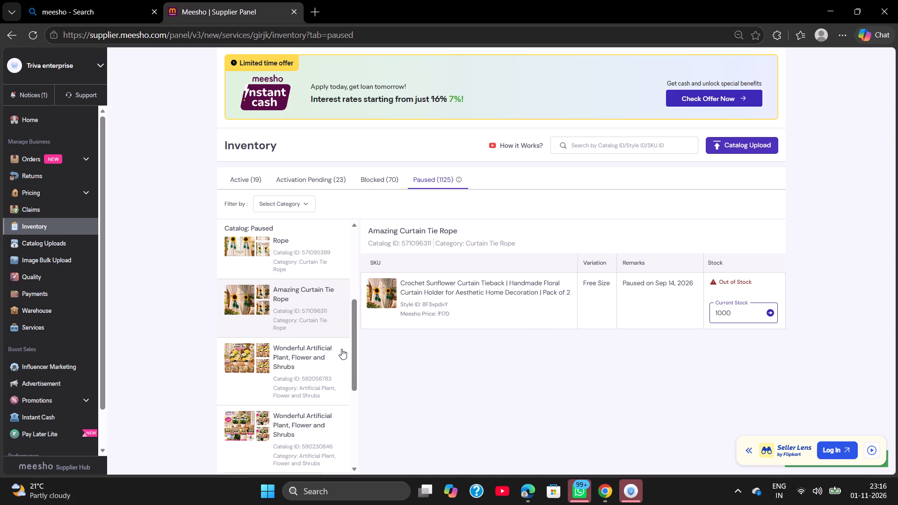
{"action": "scroll", "coordinate": [341, 349], "scroll_direction": "down", "scroll_amount": 1}
{"action": "scroll", "coordinate": [267, 390], "scroll_direction": "down", "scroll_amount": 2}
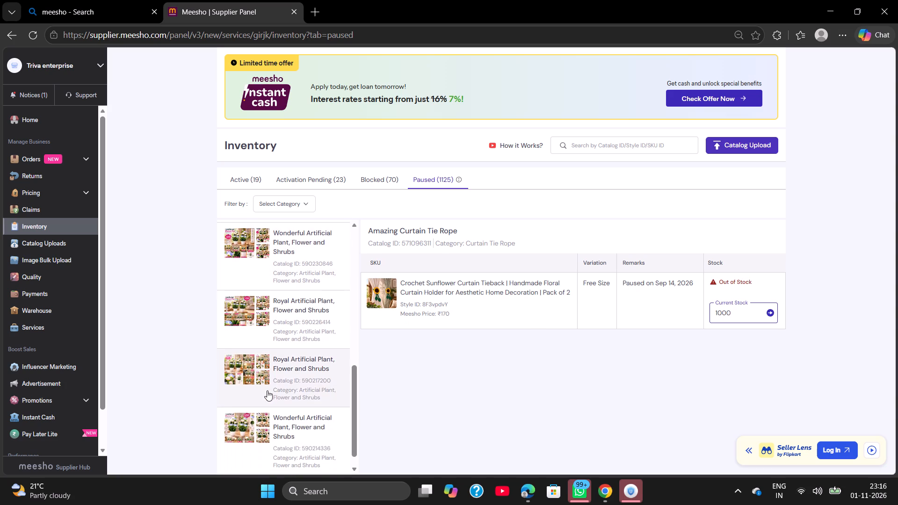
{"action": "scroll", "coordinate": [267, 390], "scroll_direction": "down", "scroll_amount": 2}
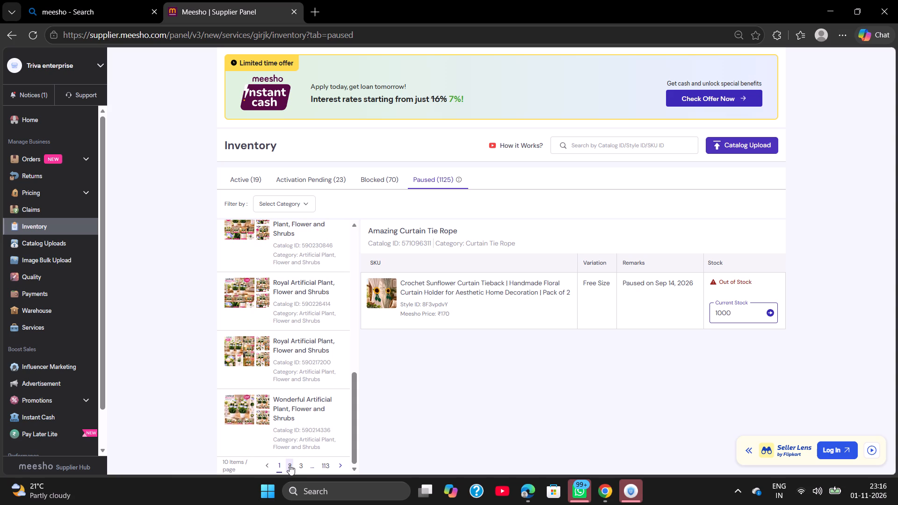
{"action": "left_click", "coordinate": [290, 465]}
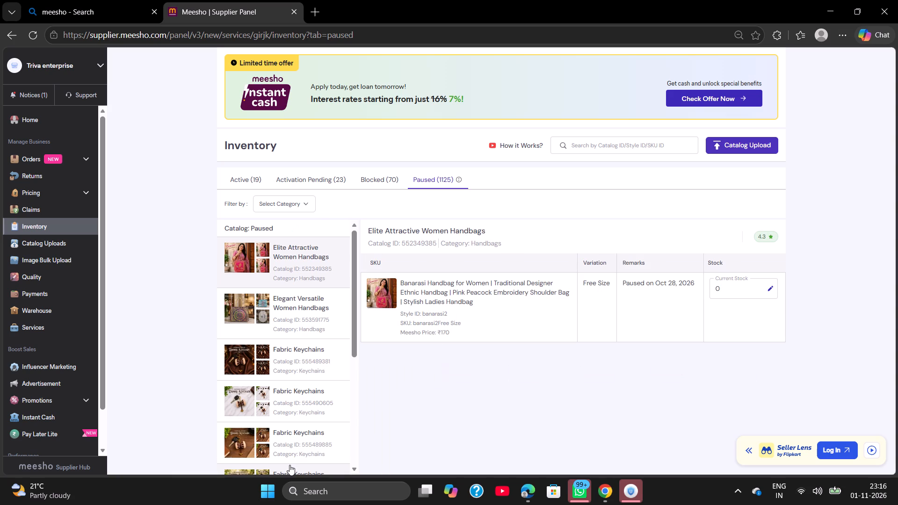
{"action": "left_click", "coordinate": [714, 288]}
{"action": "key", "text": "0"}
{"action": "key", "text": "Left"}
{"action": "type", "text": "11"}
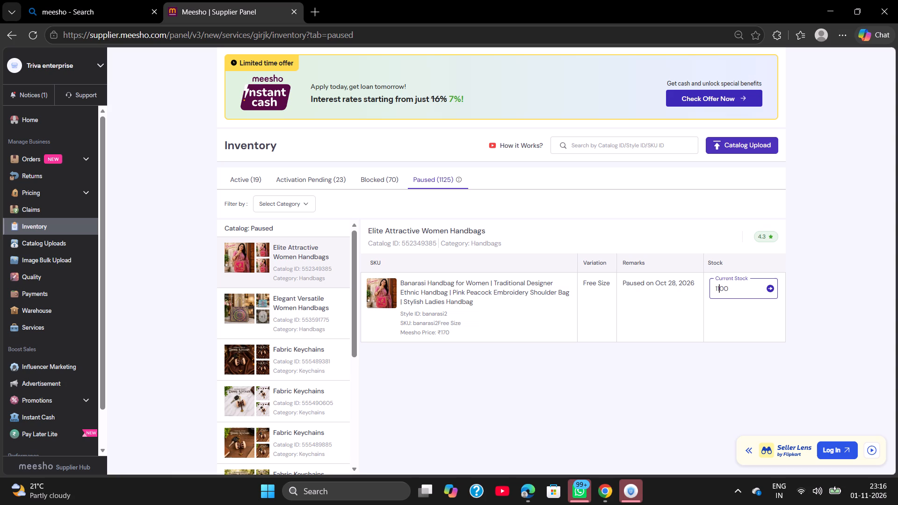
{"action": "key", "text": "Return"}
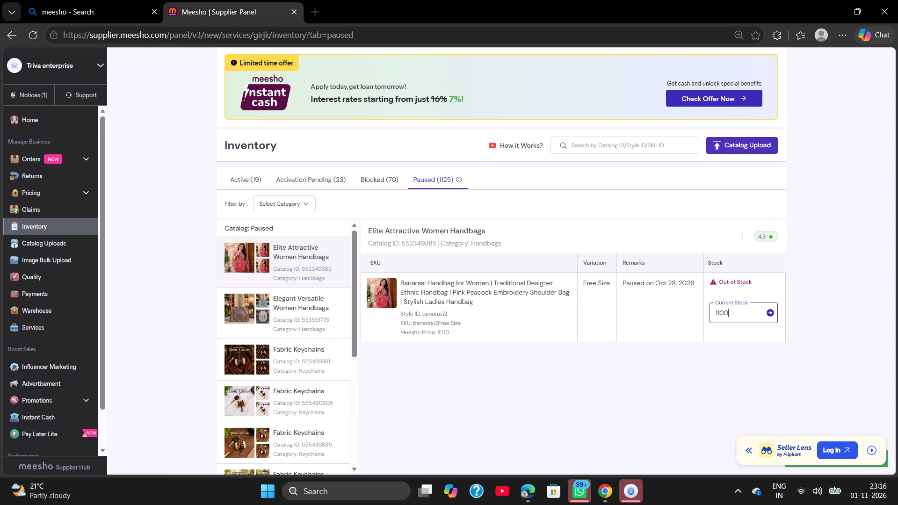
In the paused Elegant Versatile Women Handbags catalog 553591775, set the stock of style UJeFFHRV to 1010 and style aRaYOvFm to 1100.
{"action": "left_click", "coordinate": [267, 319]}
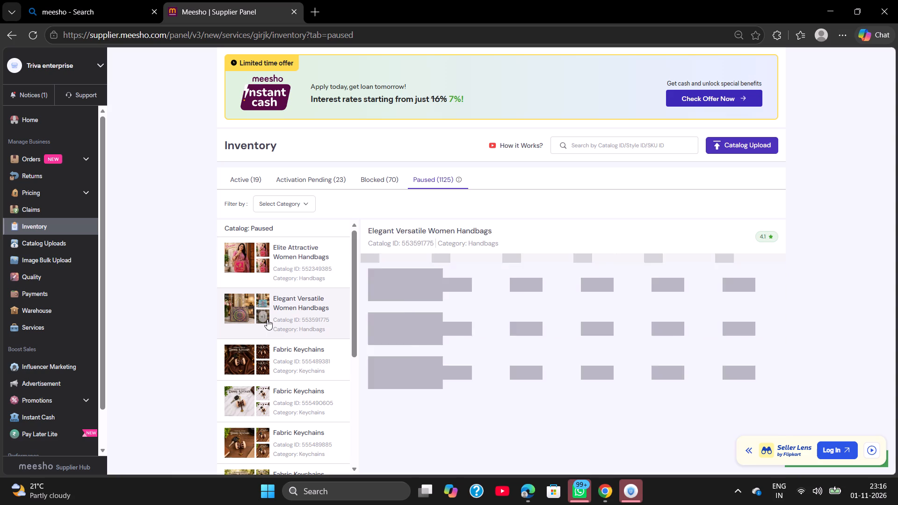
{"action": "left_click", "coordinate": [707, 288]}
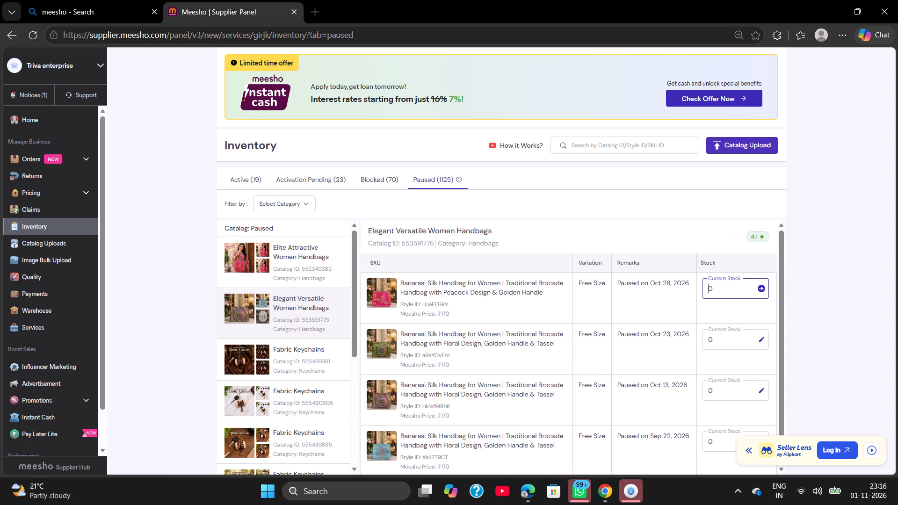
{"action": "type", "text": "10"}
{"action": "key", "text": "1"}
{"action": "left_click", "coordinate": [761, 287]}
{"action": "left_click", "coordinate": [705, 344]}
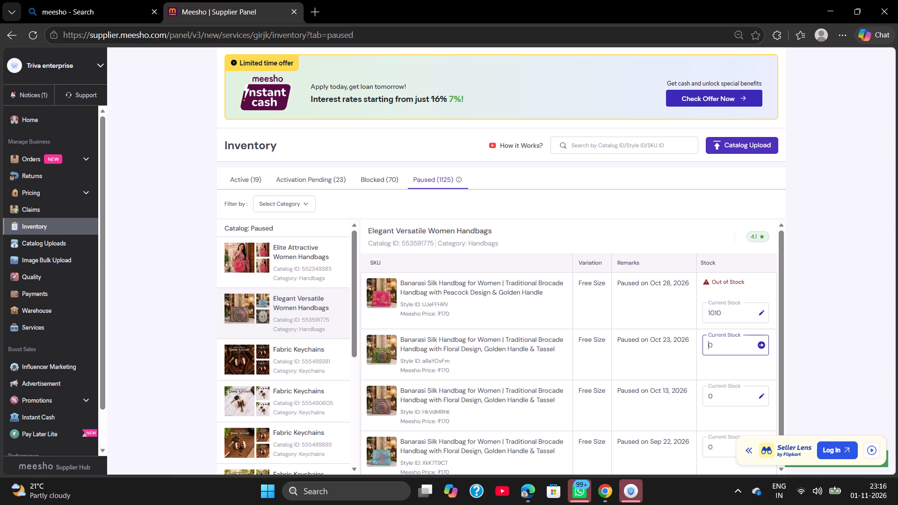
{"action": "type", "text": "110"}
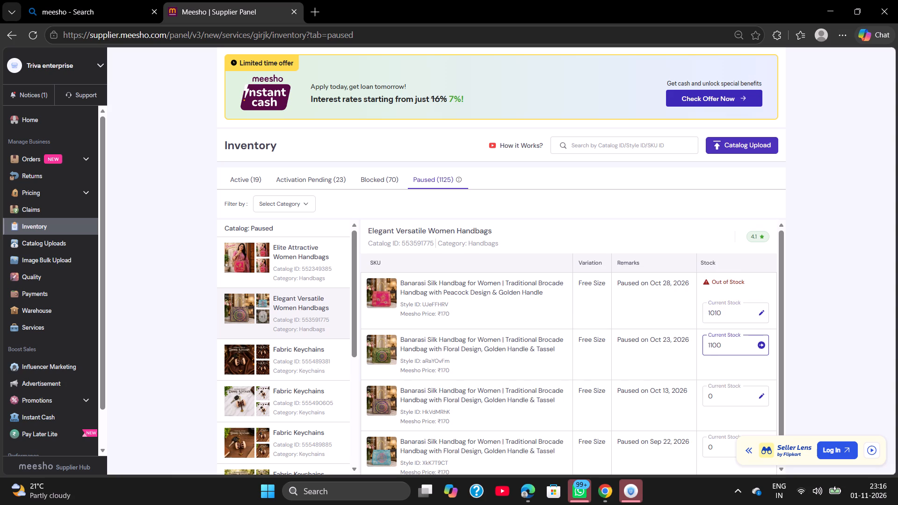
{"action": "key", "text": "Return"}
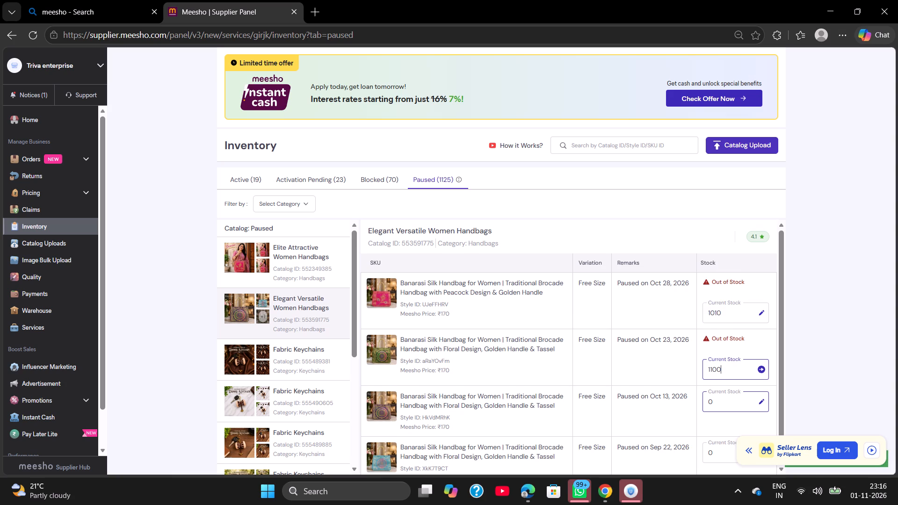
In the same handbags catalog 553591775, set the stock of style HkVdMRhK to 1020 and style XkK7T9CT to 12500.
{"action": "left_click", "coordinate": [710, 404]}
{"action": "type", "text": "102"}
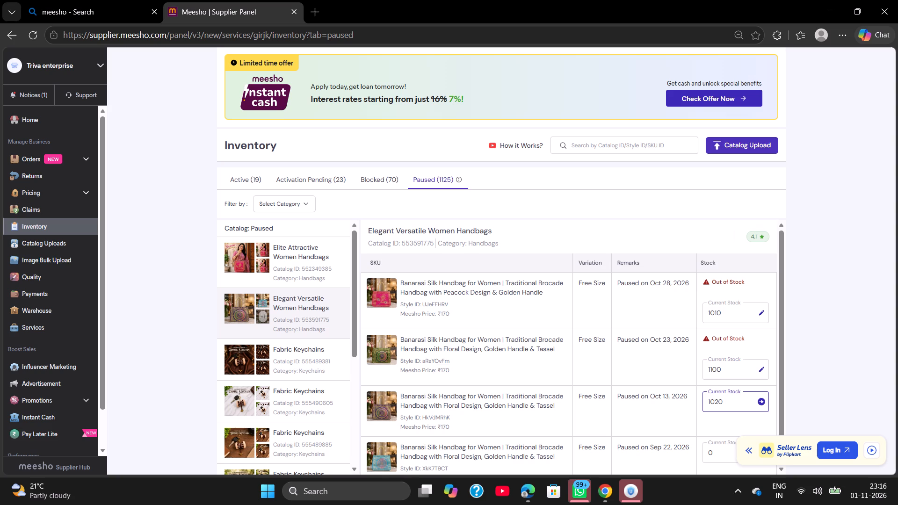
{"action": "key", "text": "Return"}
{"action": "scroll", "coordinate": [728, 375], "scroll_direction": "down", "scroll_amount": 1}
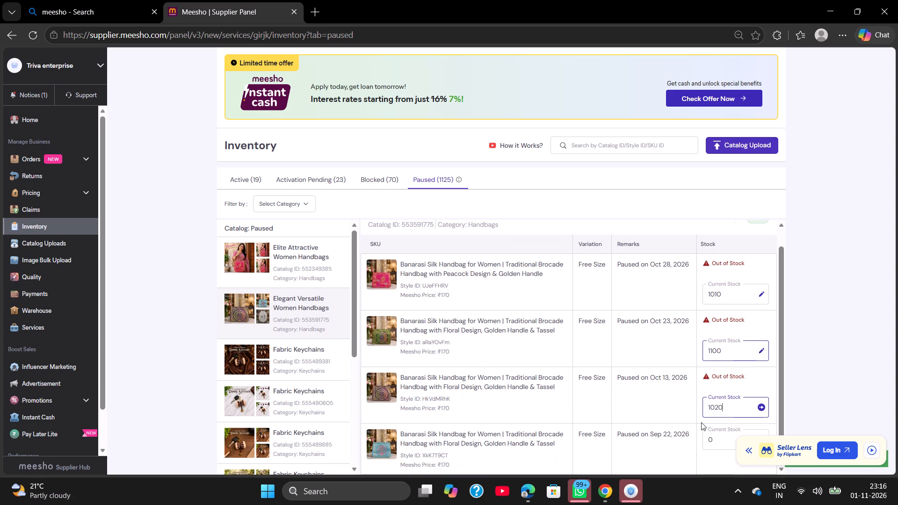
{"action": "left_click", "coordinate": [705, 439]}
{"action": "type", "text": "1250"}
{"action": "key", "text": "Return"}
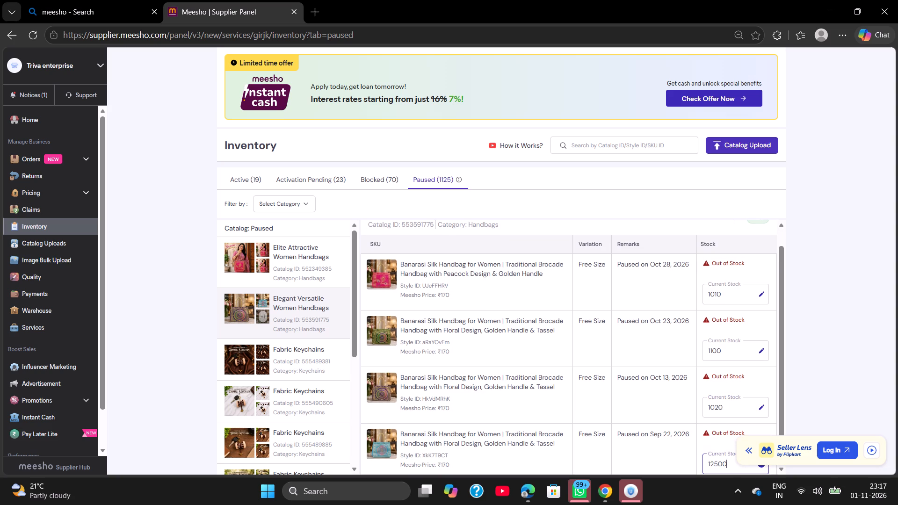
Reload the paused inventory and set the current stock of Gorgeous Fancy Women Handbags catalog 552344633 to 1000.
{"action": "scroll", "coordinate": [684, 404], "scroll_direction": "down", "scroll_amount": 2}
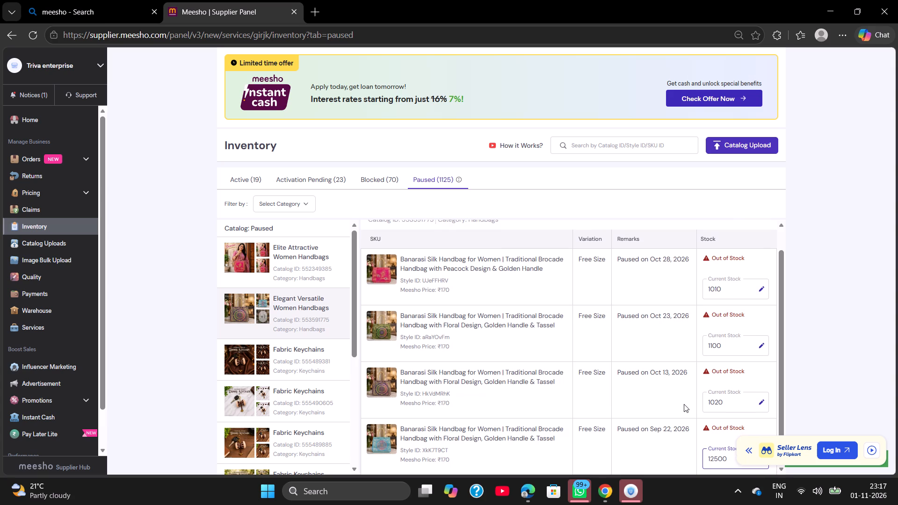
{"action": "scroll", "coordinate": [586, 348], "scroll_direction": "down", "scroll_amount": 1}
{"action": "scroll", "coordinate": [586, 348], "scroll_direction": "up", "scroll_amount": 6}
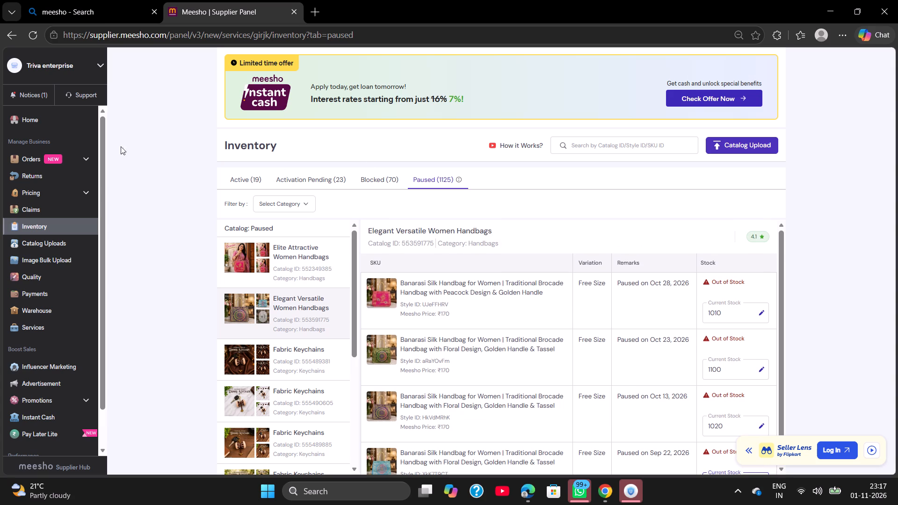
{"action": "left_click", "coordinate": [31, 36]}
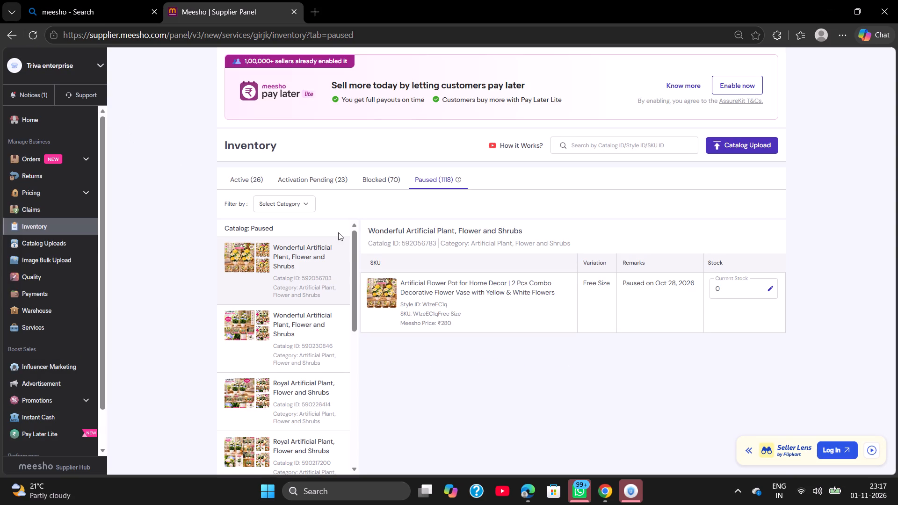
{"action": "scroll", "coordinate": [338, 232], "scroll_direction": "down", "scroll_amount": 5}
{"action": "scroll", "coordinate": [265, 308], "scroll_direction": "down", "scroll_amount": 1}
{"action": "left_click", "coordinate": [252, 429]}
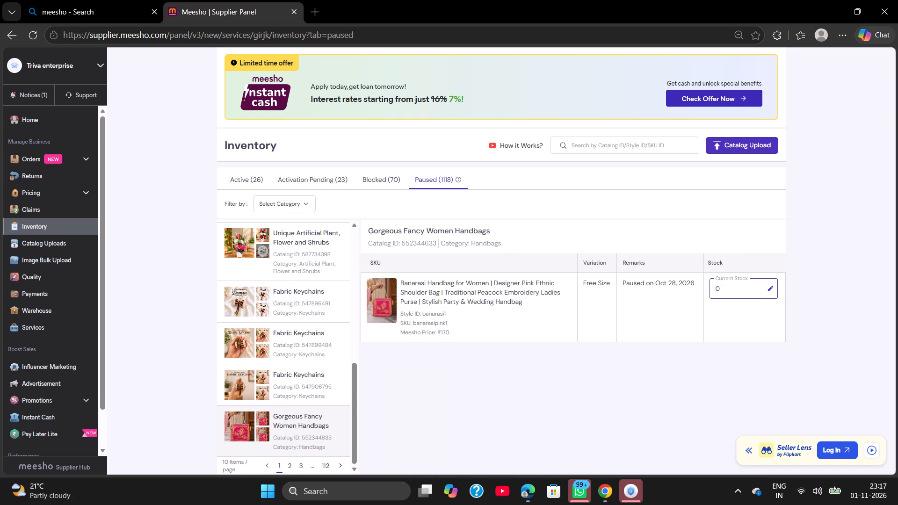
{"action": "left_click", "coordinate": [714, 289]}
{"action": "type", "text": "100"}
{"action": "key", "text": "Return"}
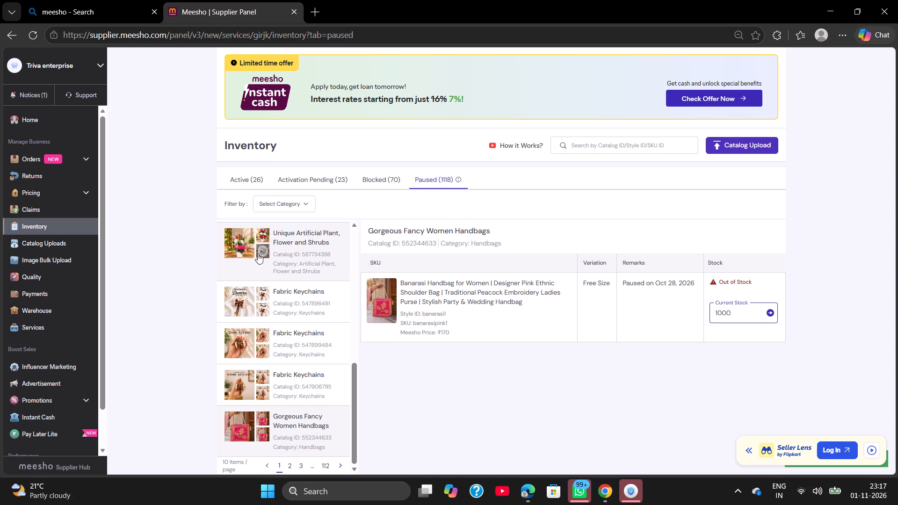
Look through page 2 of the paused catalogs for more listings to restock and reload the inventory page.
{"action": "scroll", "coordinate": [182, 324], "scroll_direction": "down", "scroll_amount": 2}
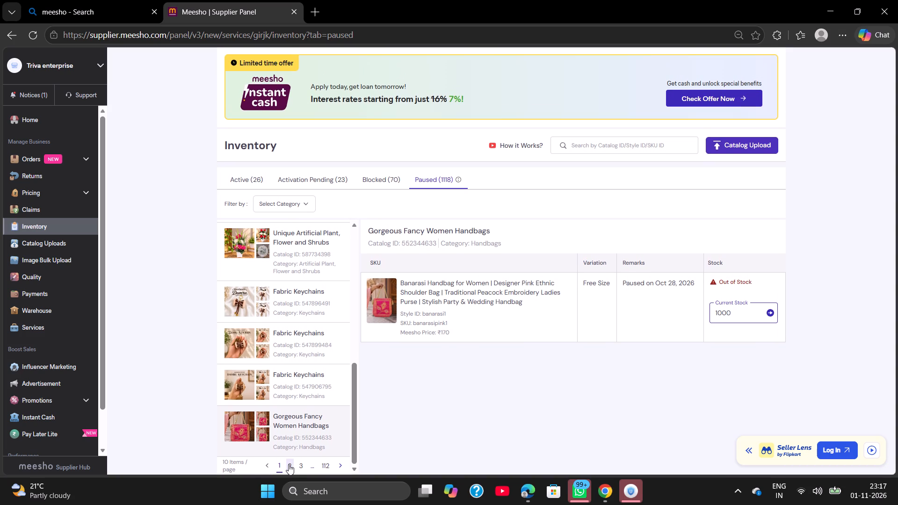
{"action": "left_click", "coordinate": [289, 464]}
{"action": "scroll", "coordinate": [256, 368], "scroll_direction": "down", "scroll_amount": 1}
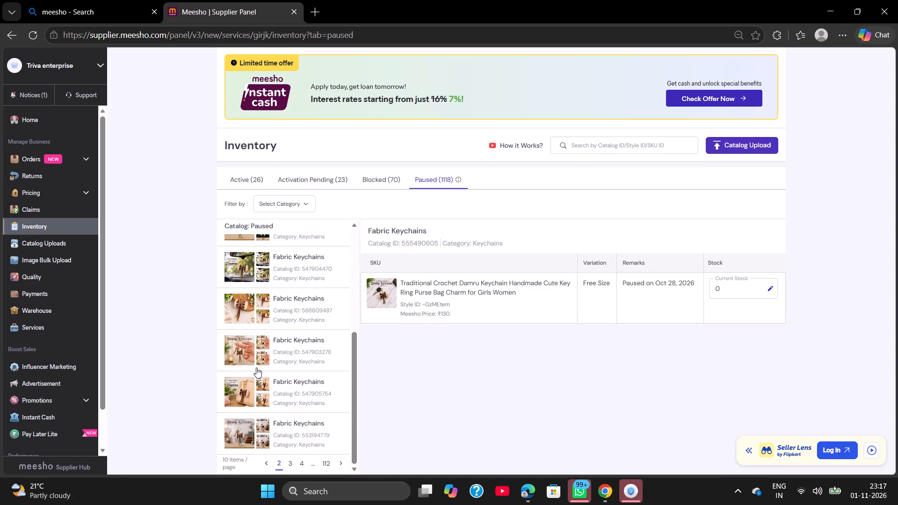
{"action": "scroll", "coordinate": [256, 368], "scroll_direction": "down", "scroll_amount": 4}
{"action": "scroll", "coordinate": [256, 368], "scroll_direction": "up", "scroll_amount": 8}
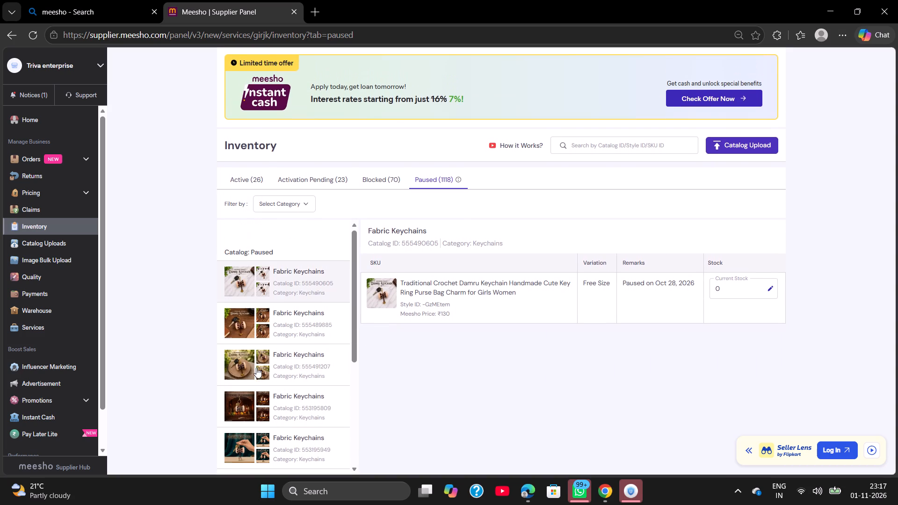
{"action": "left_click", "coordinate": [35, 31]}
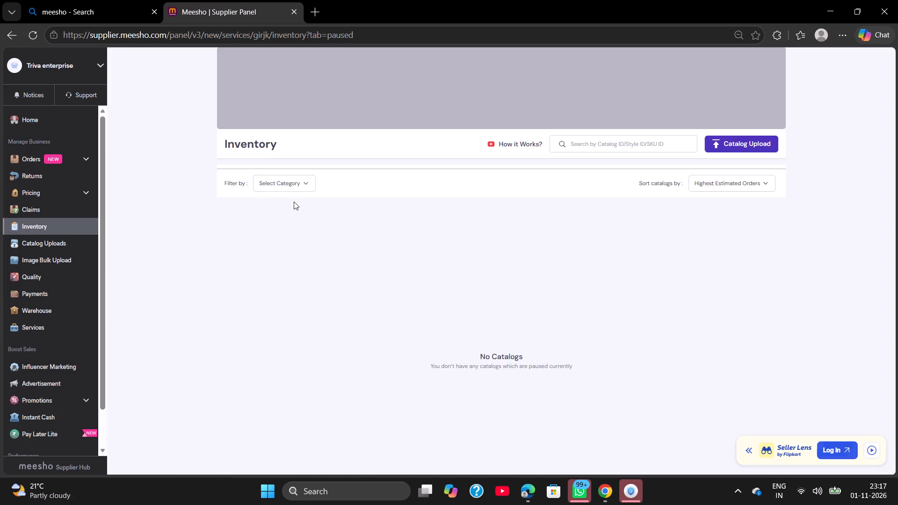
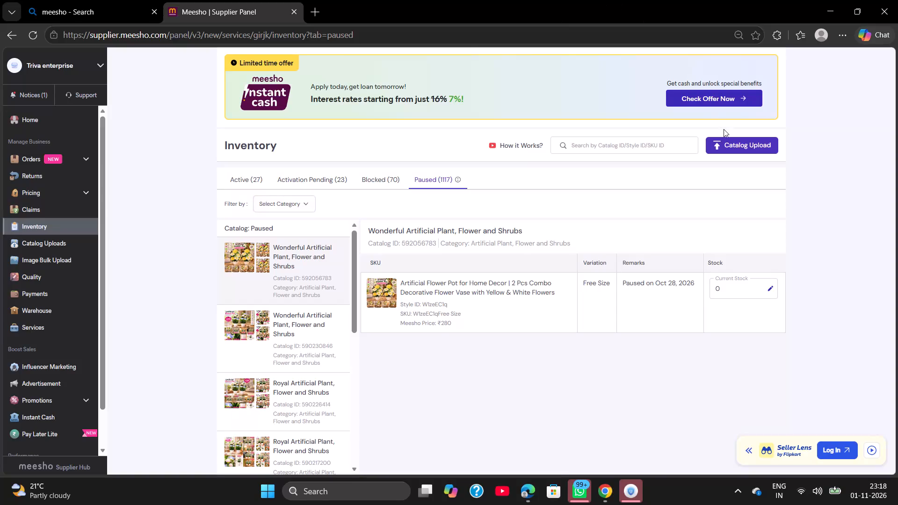
Check the limited-time Instant Cash loan offer and return to the supplier home page.
{"action": "left_click", "coordinate": [717, 99]}
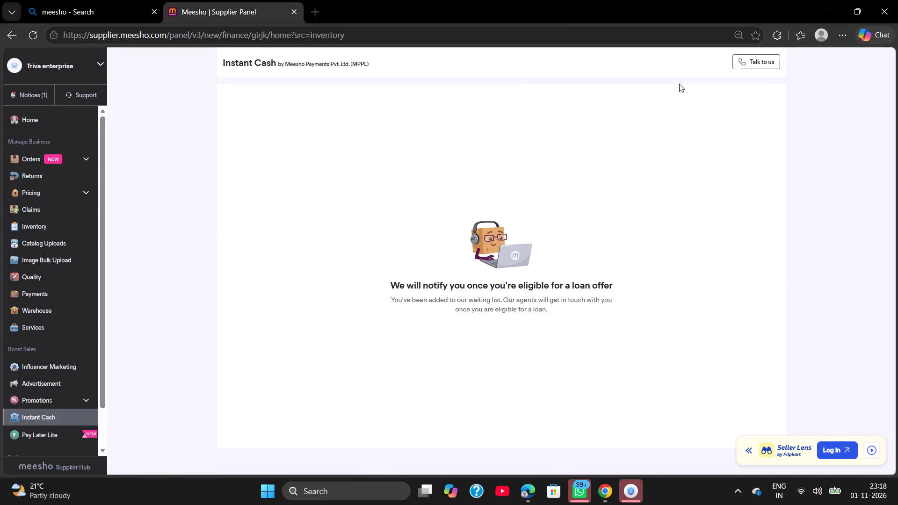
{"action": "left_click", "coordinate": [497, 325]}
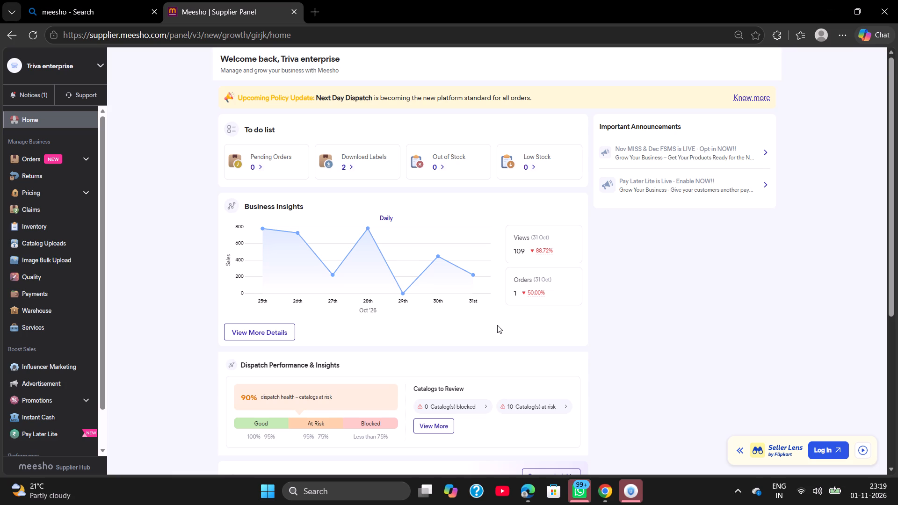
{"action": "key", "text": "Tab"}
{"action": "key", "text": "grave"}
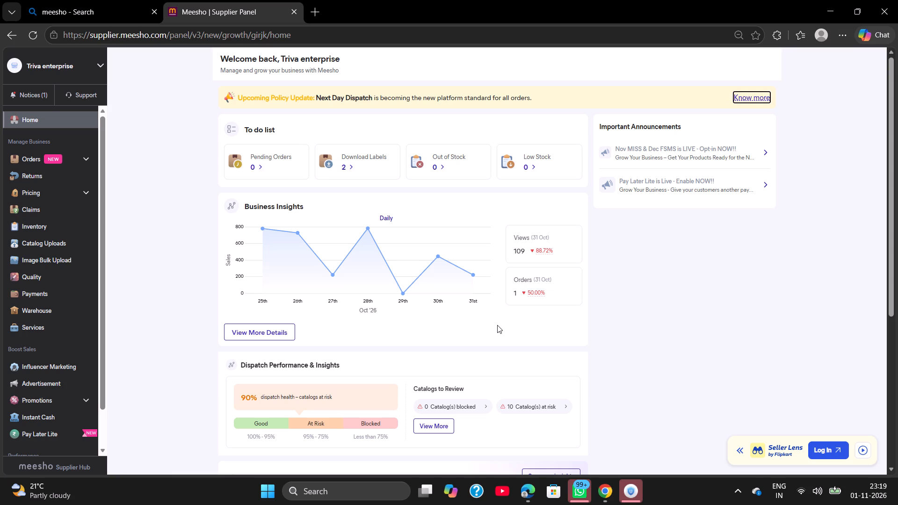
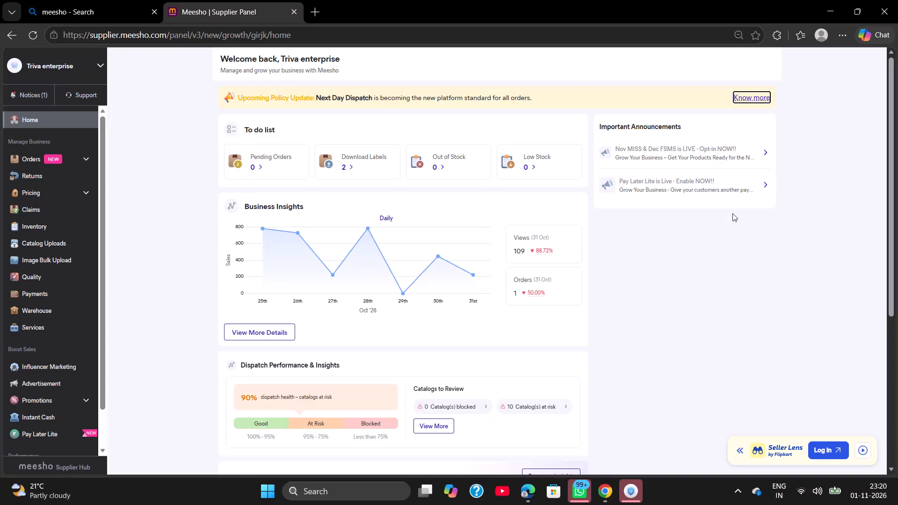
Open the orders page, dismiss the order acceptance notice and review the label and dispatch status of the Ready to Ship orders.
{"action": "left_click", "coordinate": [749, 239]}
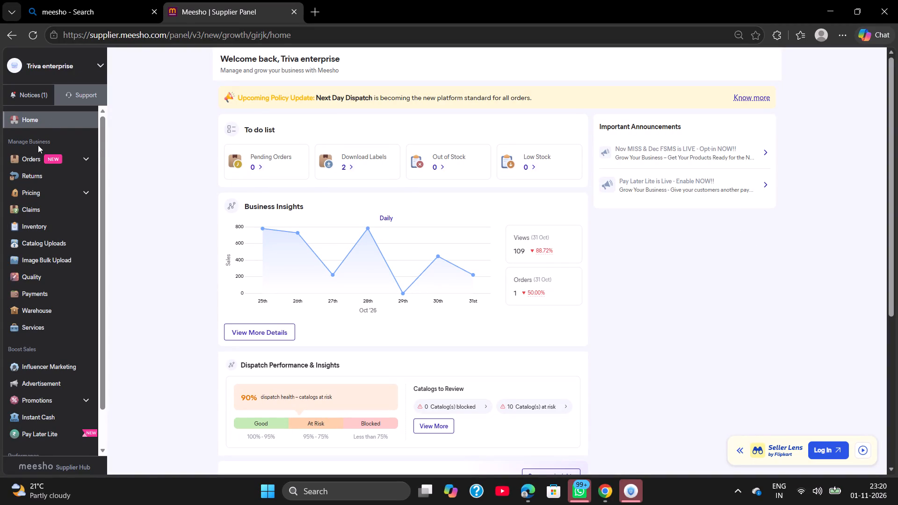
{"action": "left_click", "coordinate": [34, 158]}
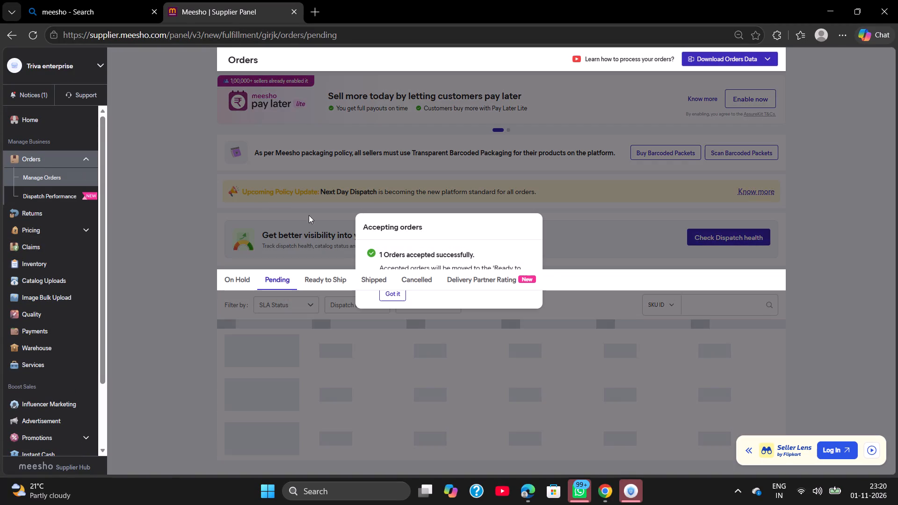
{"action": "left_click", "coordinate": [393, 298]}
{"action": "left_click", "coordinate": [343, 275]}
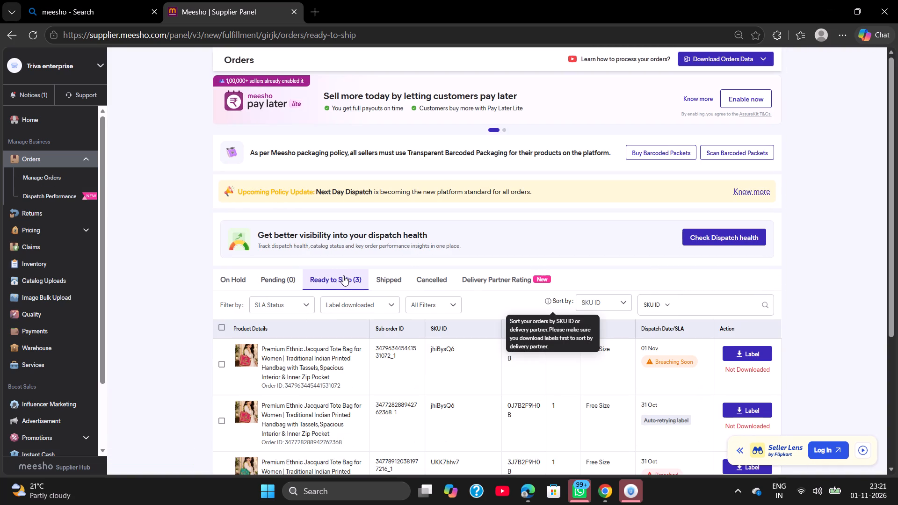
{"action": "scroll", "coordinate": [355, 296], "scroll_direction": "down", "scroll_amount": 1}
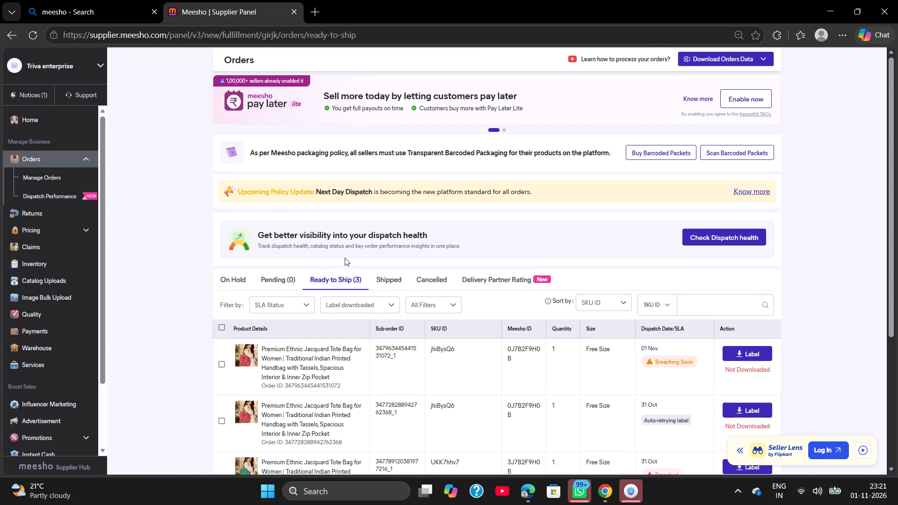
{"action": "scroll", "coordinate": [345, 258], "scroll_direction": "down", "scroll_amount": 4}
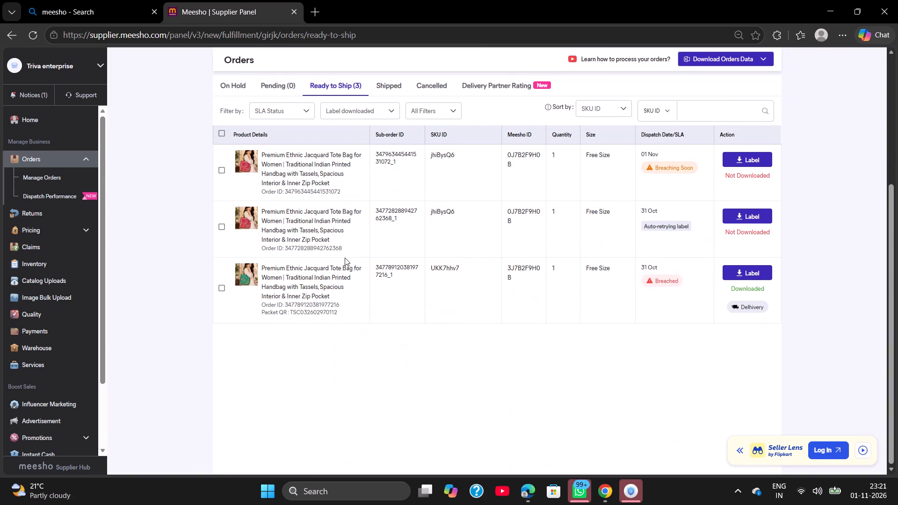
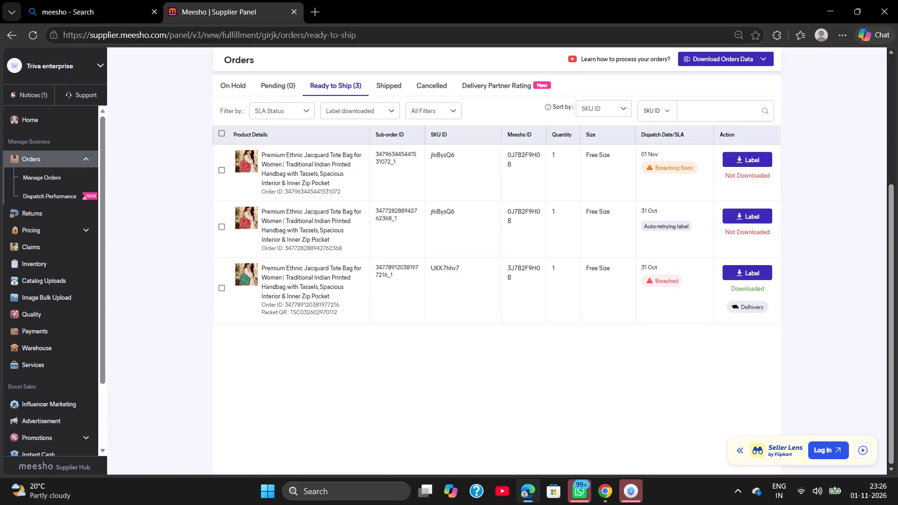
Reload the Ready to Ship orders page to refresh the label and dispatch statuses.
{"action": "scroll", "coordinate": [654, 352], "scroll_direction": "up", "scroll_amount": 2}
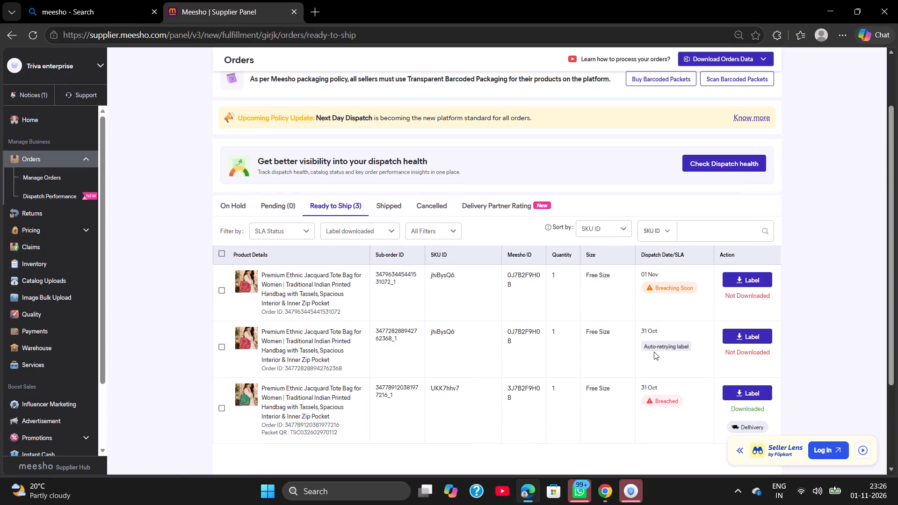
{"action": "left_click", "coordinate": [30, 36]}
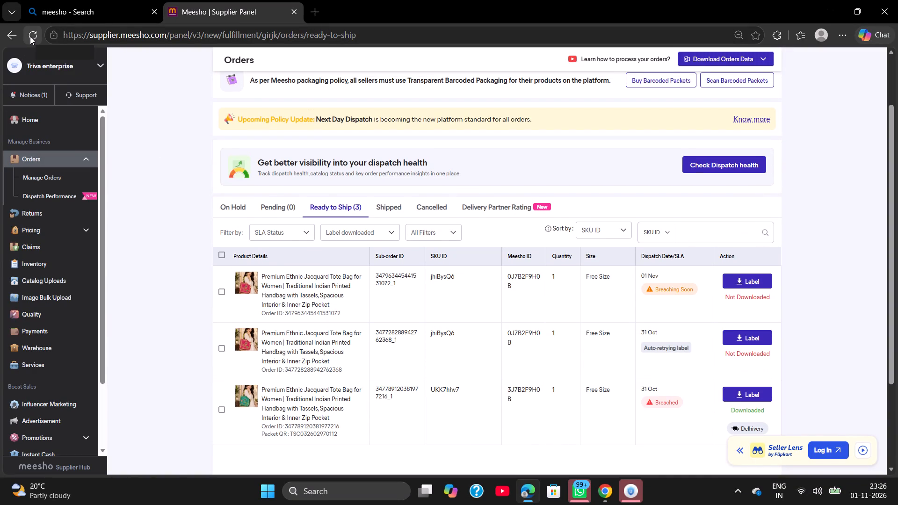
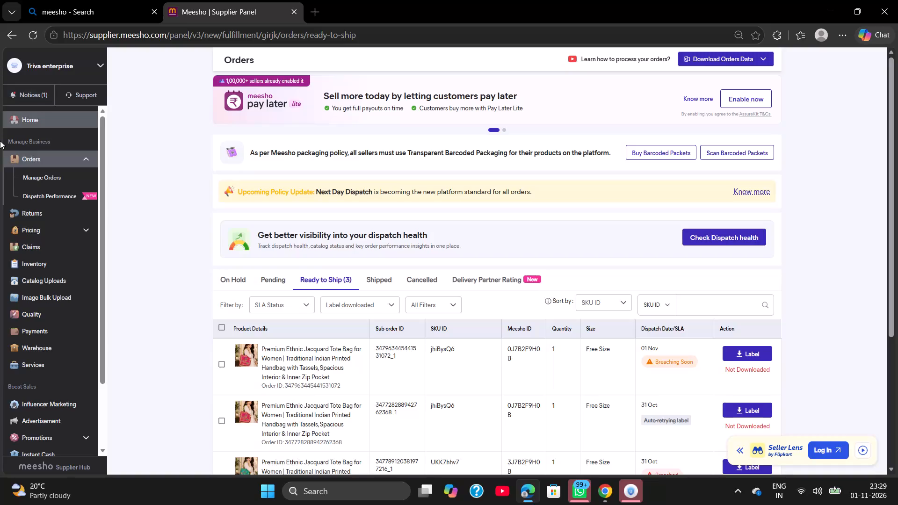
Generate shipping labels for all three Ready to Ship orders in one batch and download the label PDF.
{"action": "left_click", "coordinate": [221, 326]}
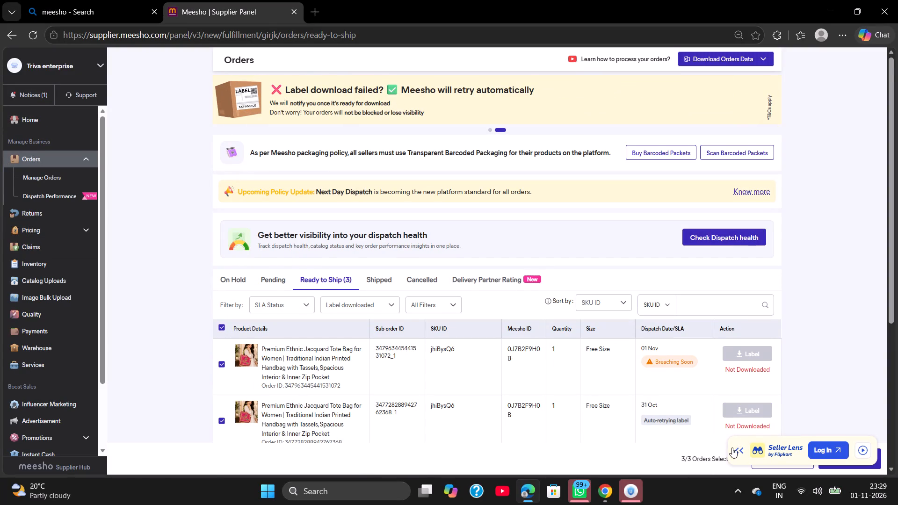
{"action": "left_click", "coordinate": [737, 447]}
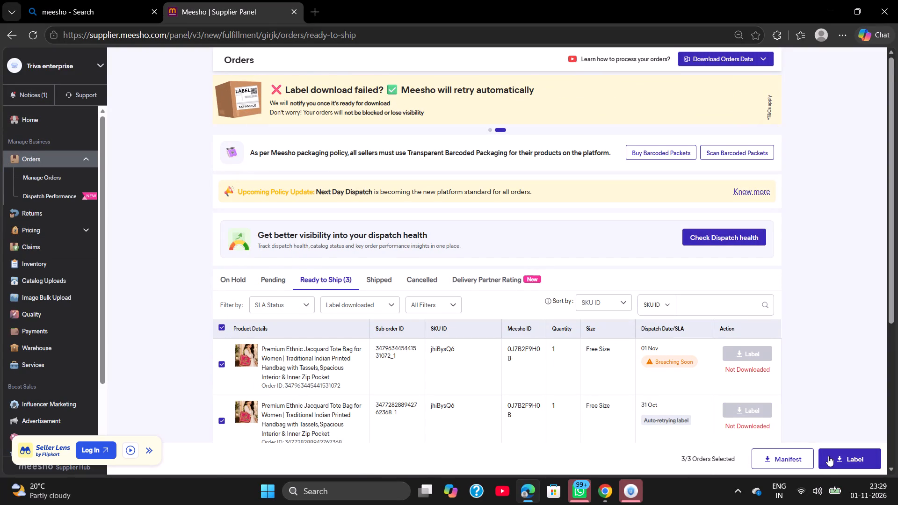
{"action": "left_click", "coordinate": [828, 456]}
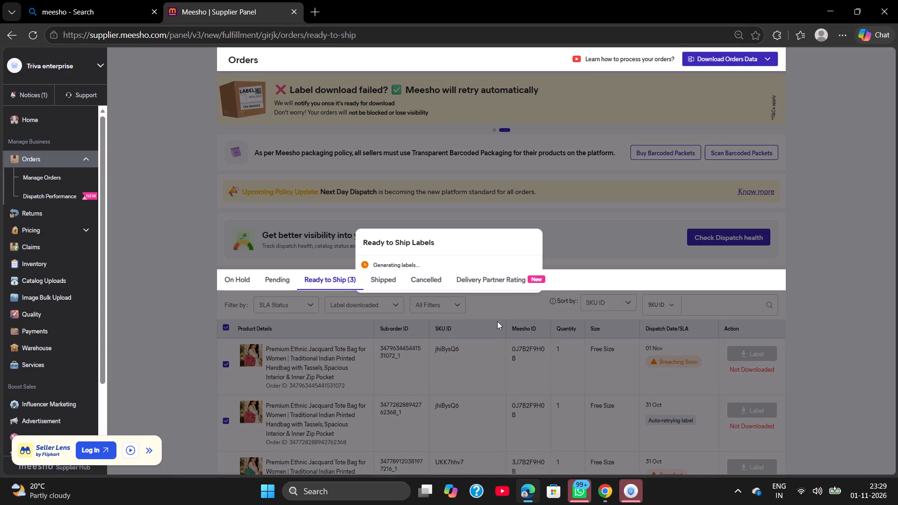
{"action": "scroll", "coordinate": [516, 286], "scroll_direction": "down", "scroll_amount": 1}
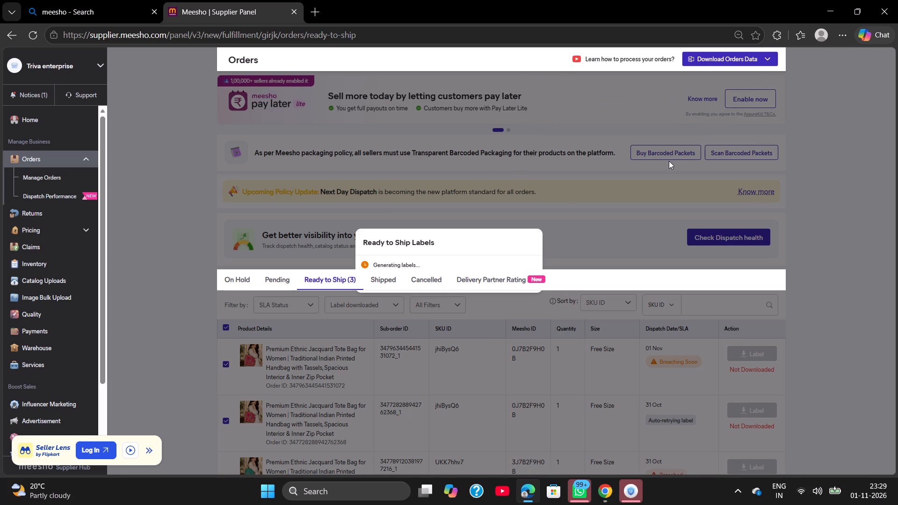
{"action": "scroll", "coordinate": [486, 209], "scroll_direction": "down", "scroll_amount": 1}
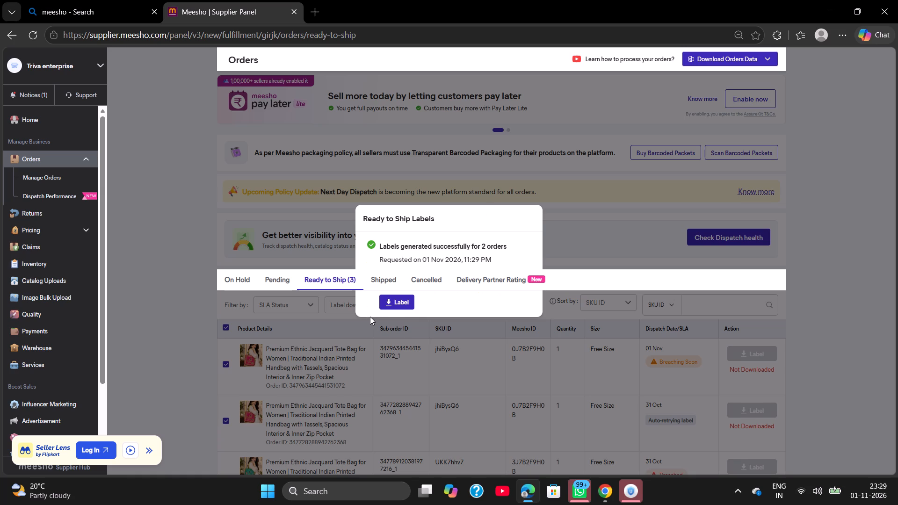
{"action": "left_click", "coordinate": [393, 296]}
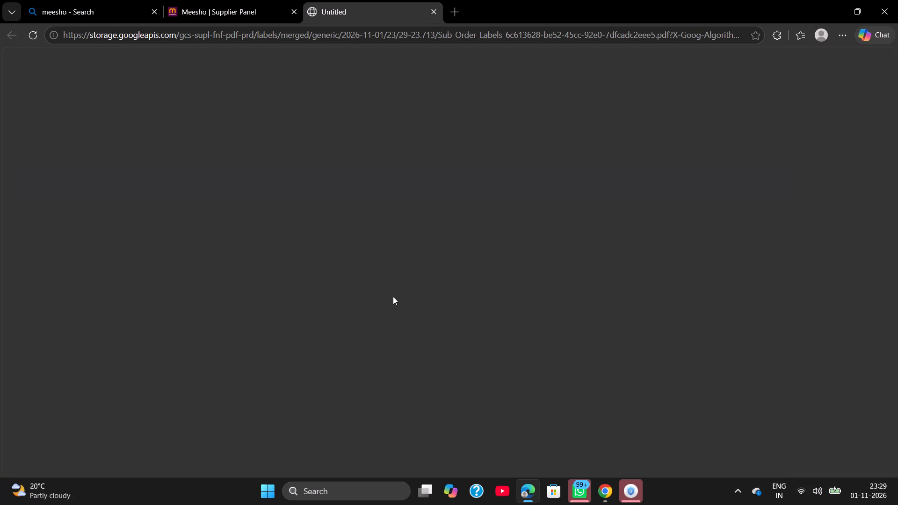
{"action": "scroll", "coordinate": [395, 350], "scroll_direction": "down", "scroll_amount": 3}
{"action": "scroll", "coordinate": [395, 350], "scroll_direction": "up", "scroll_amount": 1}
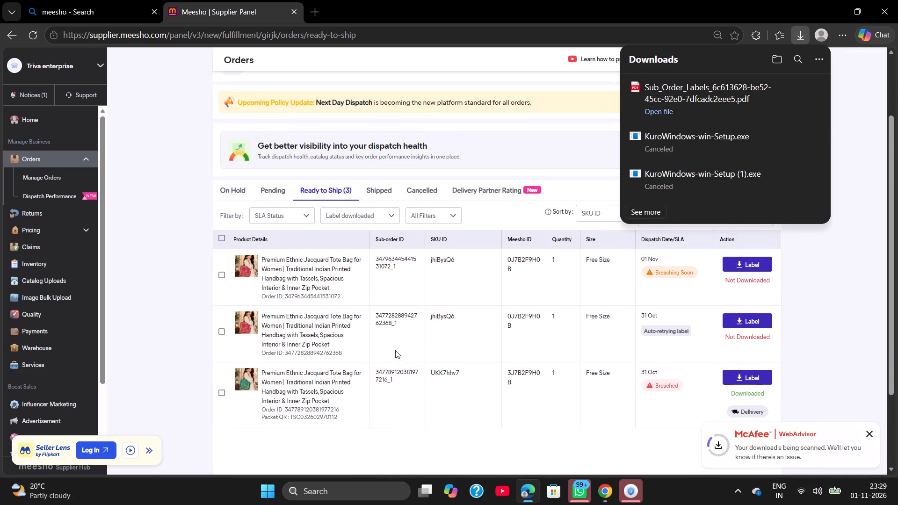
Reload the Ready to Ship orders and examine each order's label, dispatch date and courier status.
{"action": "scroll", "coordinate": [395, 350], "scroll_direction": "up", "scroll_amount": 1}
{"action": "scroll", "coordinate": [395, 350], "scroll_direction": "down", "scroll_amount": 2}
{"action": "scroll", "coordinate": [395, 350], "scroll_direction": "up", "scroll_amount": 1}
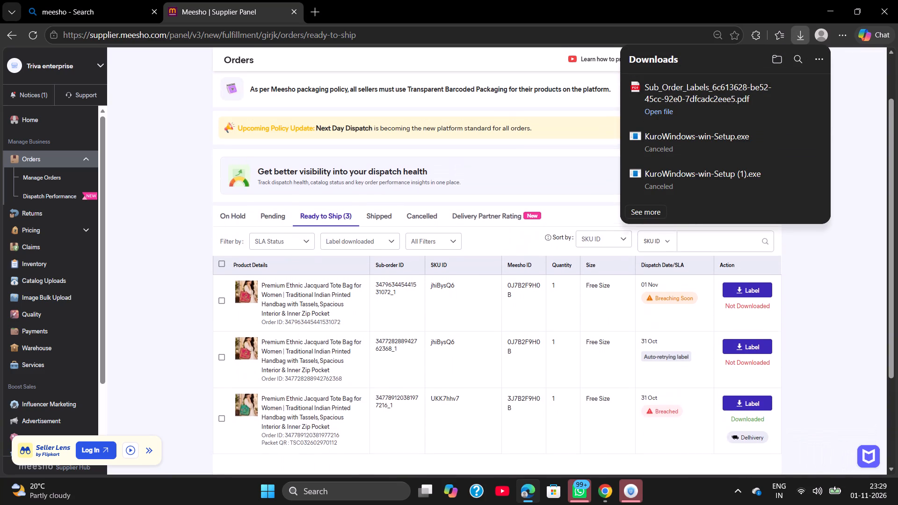
{"action": "left_click", "coordinate": [32, 29]}
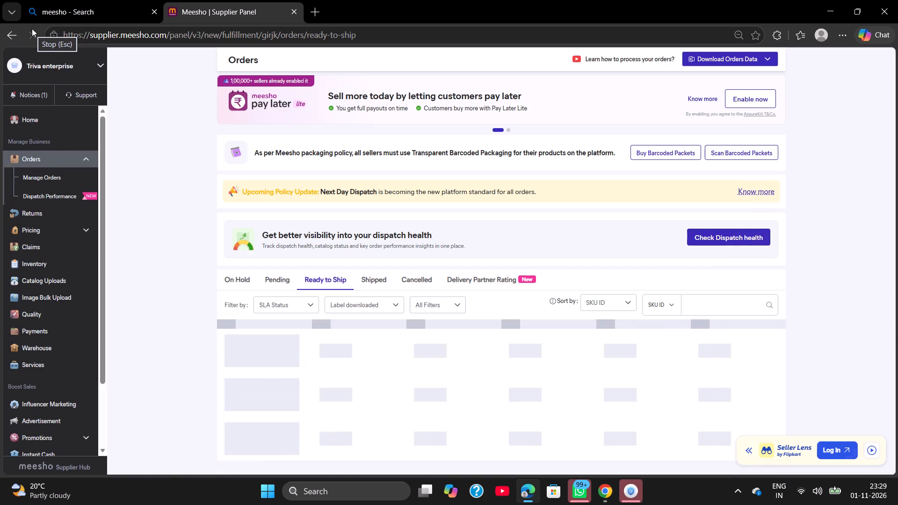
{"action": "scroll", "coordinate": [313, 120], "scroll_direction": "down", "scroll_amount": 2}
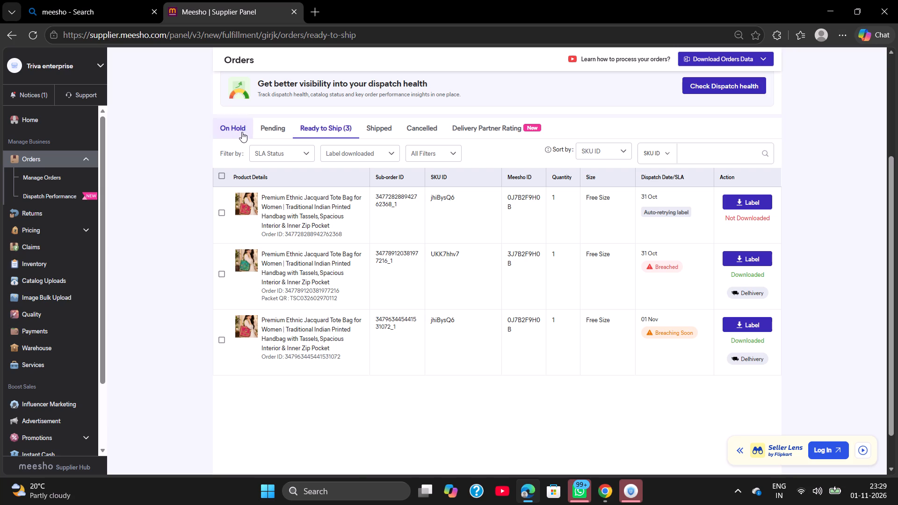
{"action": "scroll", "coordinate": [242, 132], "scroll_direction": "down", "scroll_amount": 4}
{"action": "scroll", "coordinate": [305, 307], "scroll_direction": "down", "scroll_amount": 1}
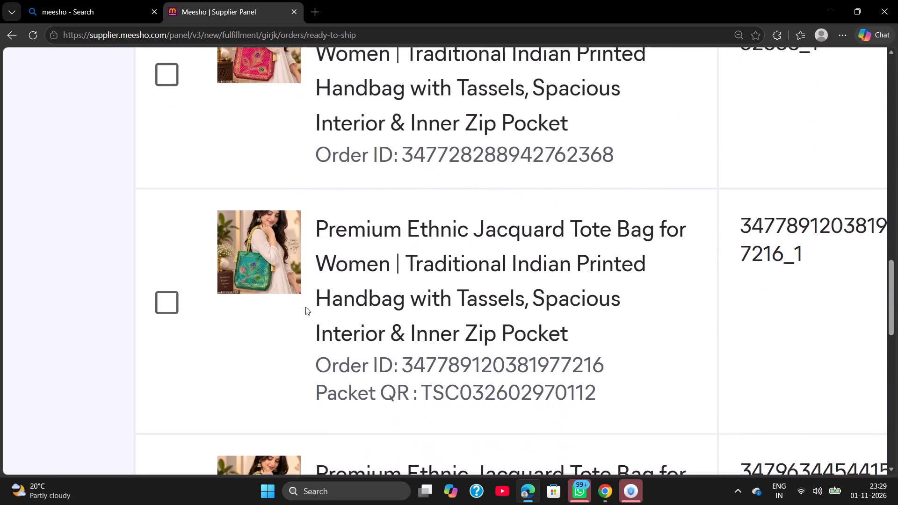
{"action": "scroll", "coordinate": [305, 307], "scroll_direction": "down", "scroll_amount": 2}
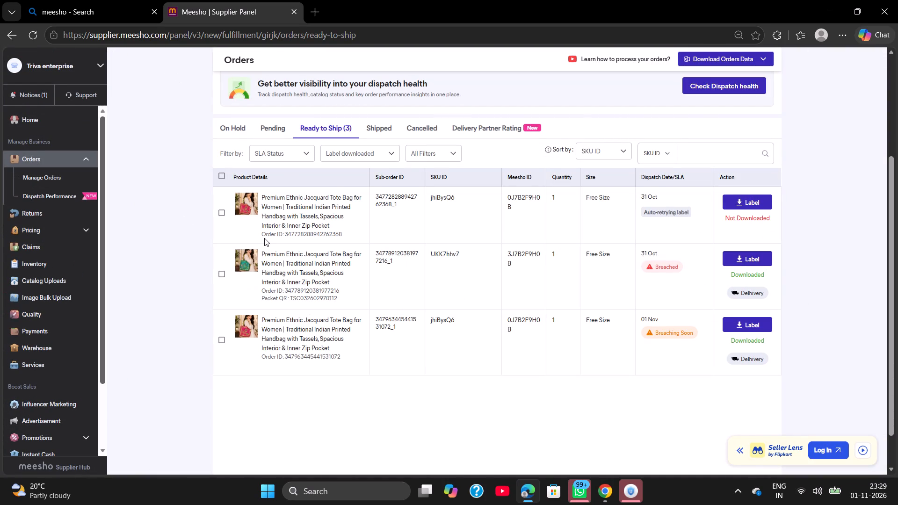
{"action": "scroll", "coordinate": [264, 238], "scroll_direction": "right", "scroll_amount": 1}
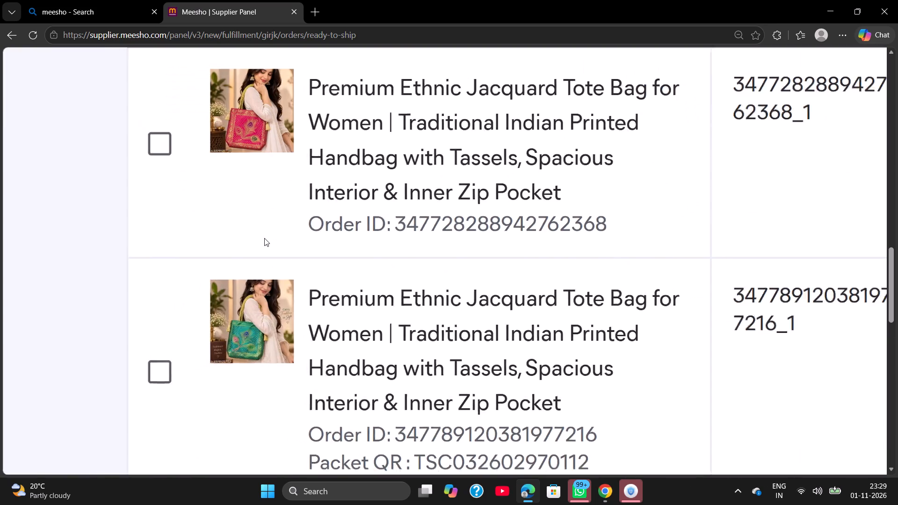
{"action": "scroll", "coordinate": [264, 238], "scroll_direction": "down", "scroll_amount": 1}
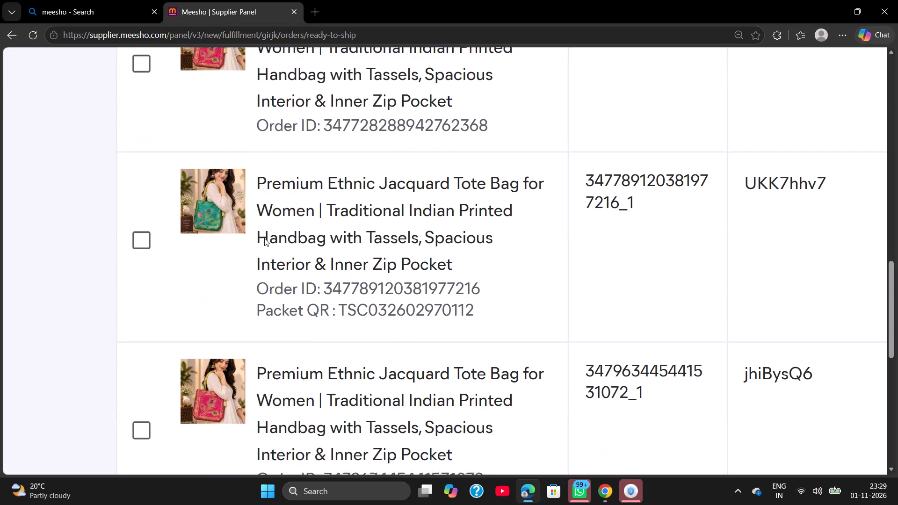
{"action": "scroll", "coordinate": [264, 238], "scroll_direction": "down", "scroll_amount": 1}
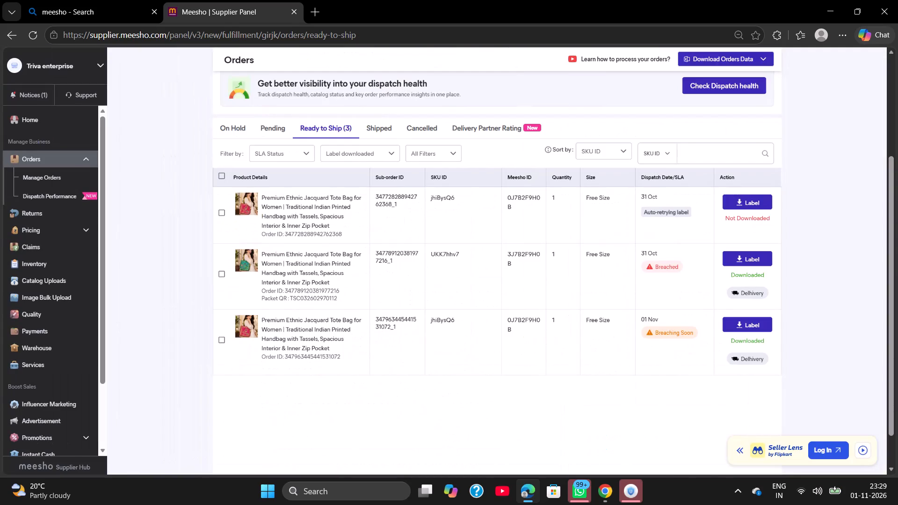
{"action": "left_click", "coordinate": [264, 238]}
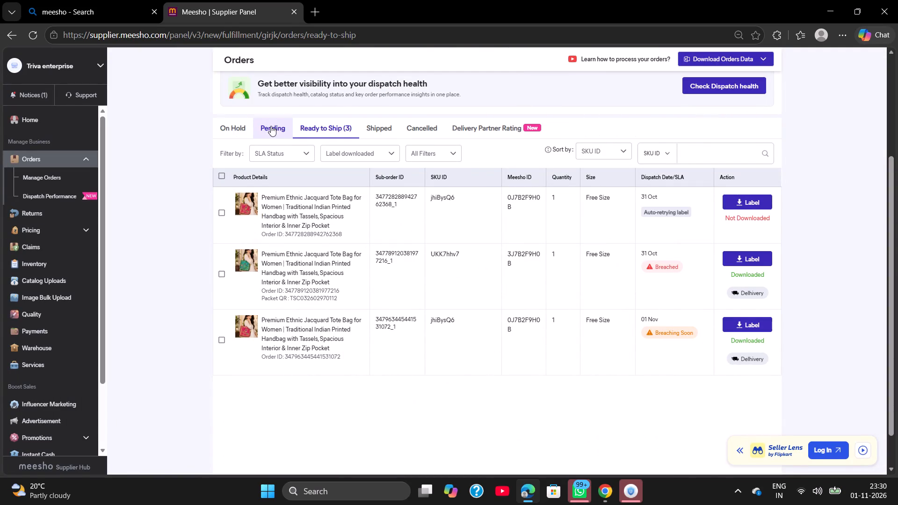
Check the Pending orders and the upcoming and completed payments overview, returning to the orders page.
{"action": "left_click", "coordinate": [271, 126]}
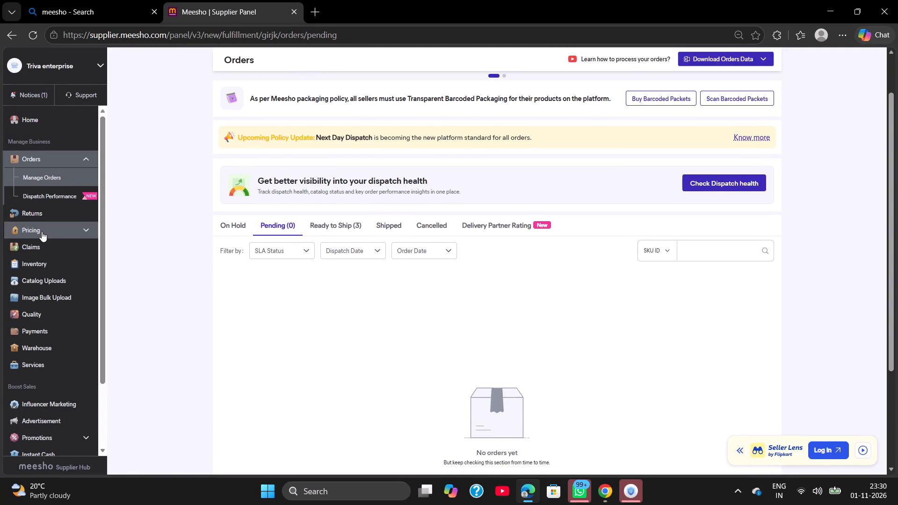
{"action": "left_click", "coordinate": [28, 333]}
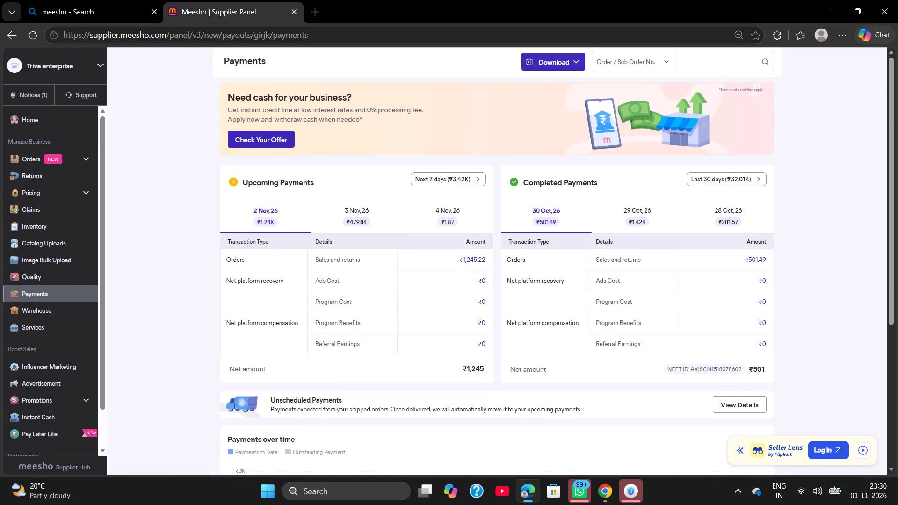
{"action": "left_click", "coordinate": [31, 167]}
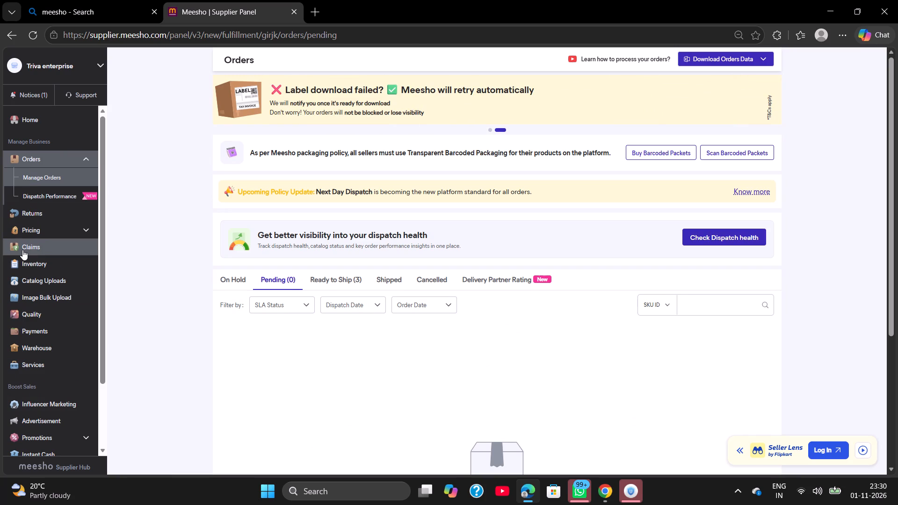
Open the inventory's Activation Pending listings to view the catalogs awaiting activation.
{"action": "left_click", "coordinate": [32, 274]}
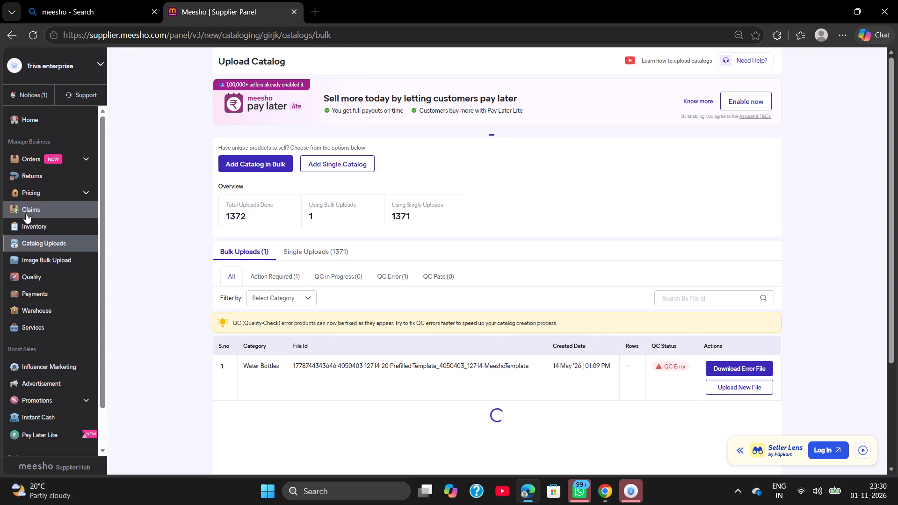
{"action": "left_click", "coordinate": [33, 228]}
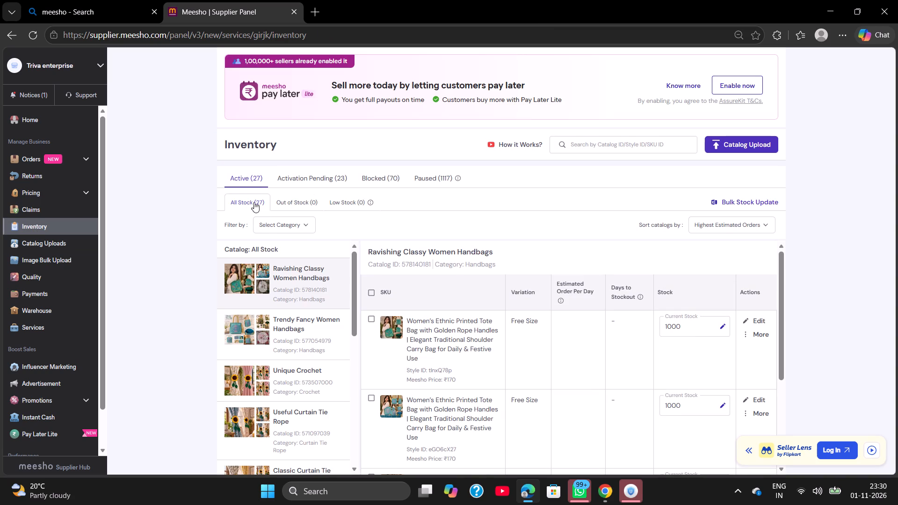
{"action": "left_click", "coordinate": [291, 180]}
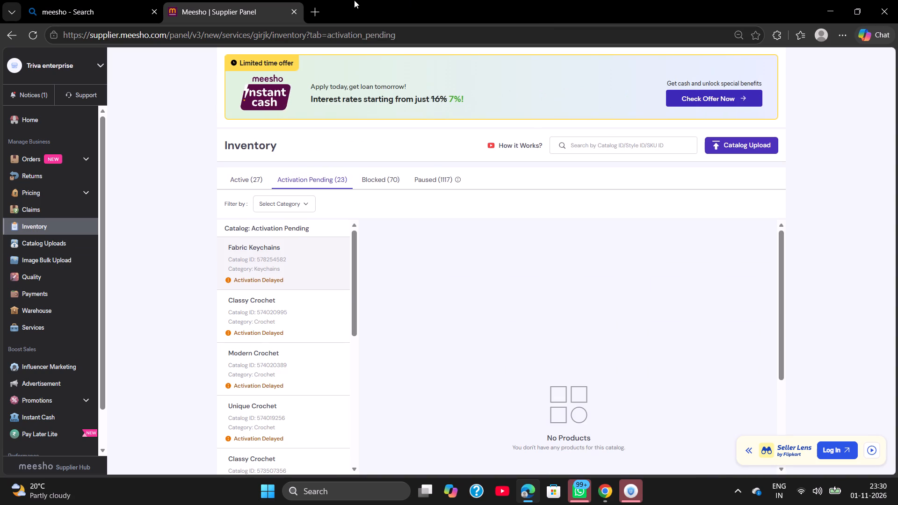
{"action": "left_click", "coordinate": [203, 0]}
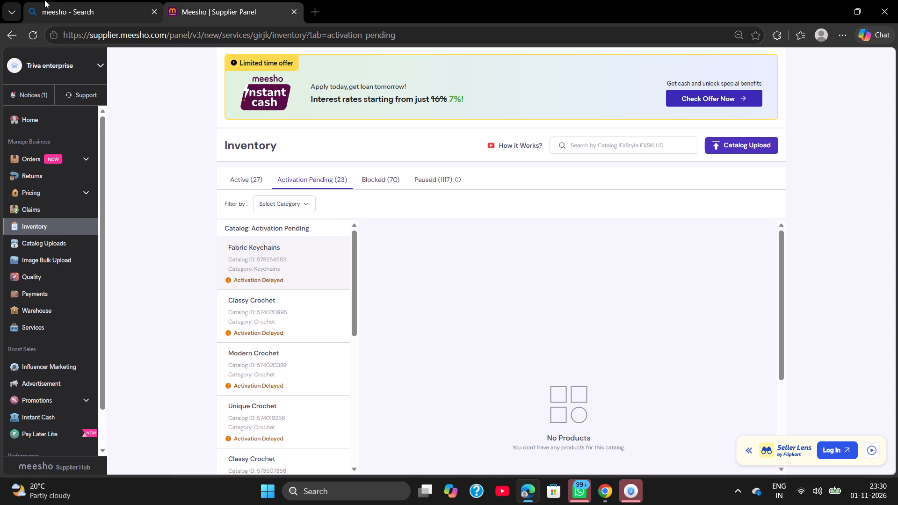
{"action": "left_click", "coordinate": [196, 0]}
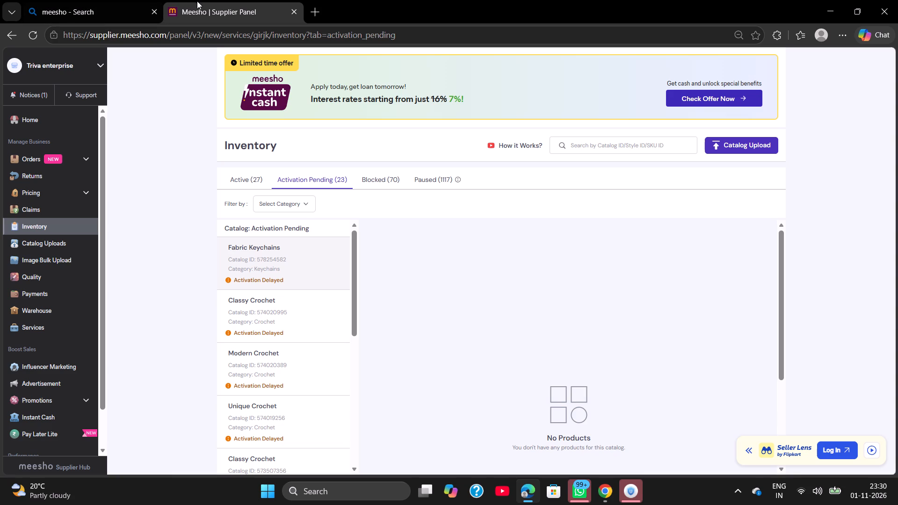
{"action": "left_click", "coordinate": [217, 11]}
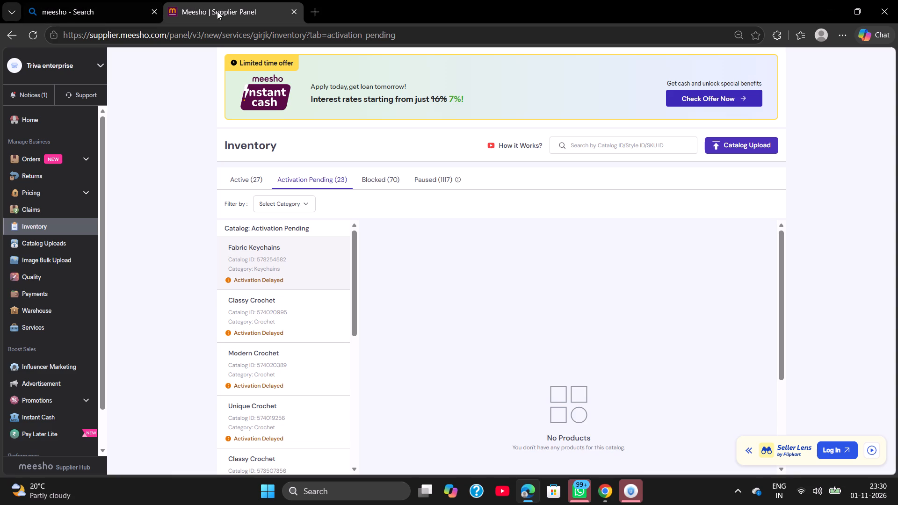
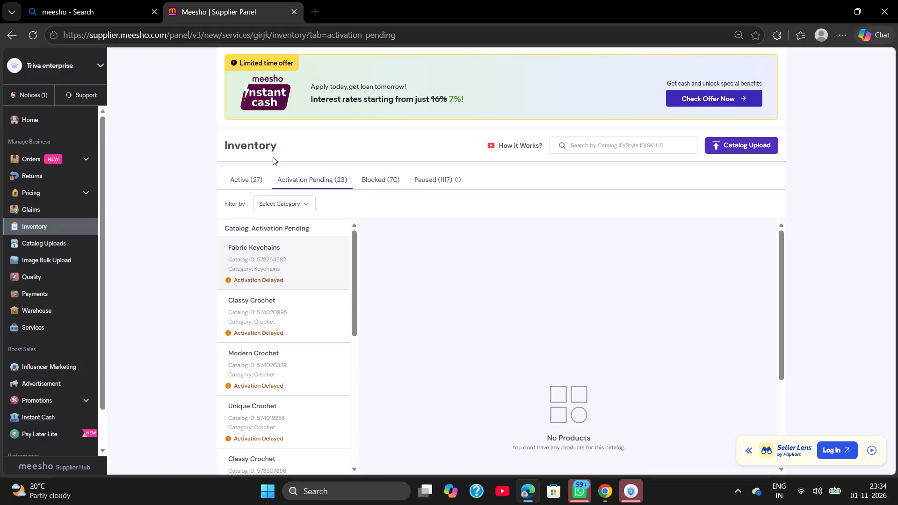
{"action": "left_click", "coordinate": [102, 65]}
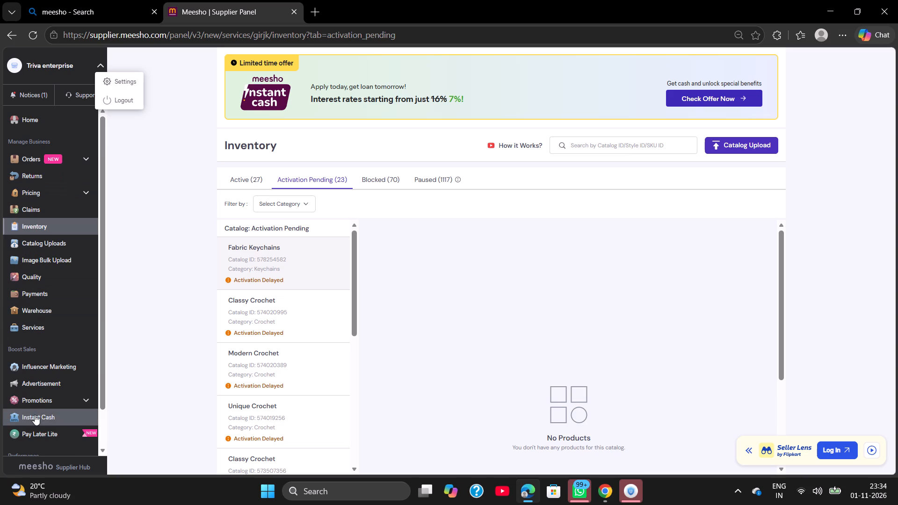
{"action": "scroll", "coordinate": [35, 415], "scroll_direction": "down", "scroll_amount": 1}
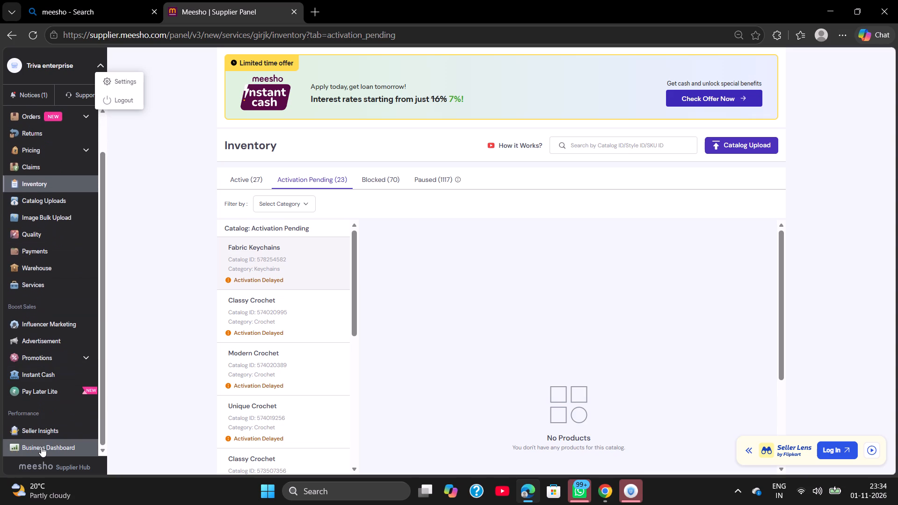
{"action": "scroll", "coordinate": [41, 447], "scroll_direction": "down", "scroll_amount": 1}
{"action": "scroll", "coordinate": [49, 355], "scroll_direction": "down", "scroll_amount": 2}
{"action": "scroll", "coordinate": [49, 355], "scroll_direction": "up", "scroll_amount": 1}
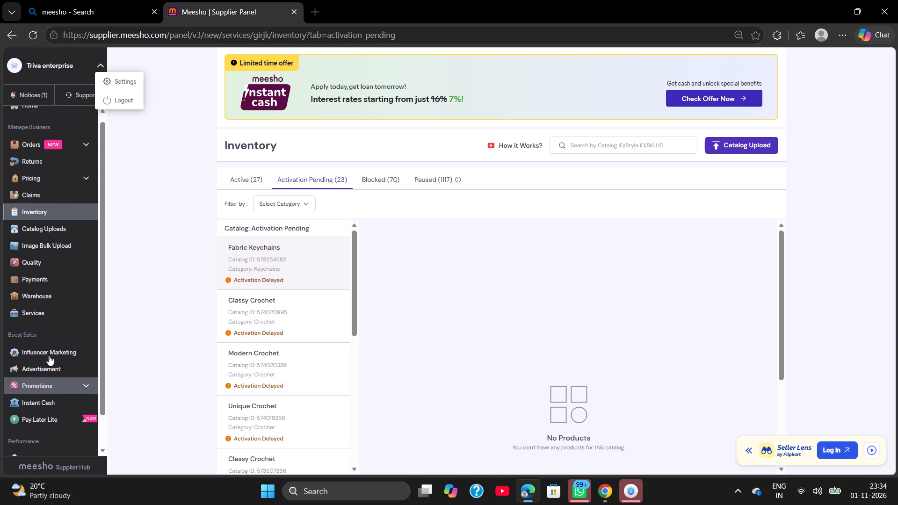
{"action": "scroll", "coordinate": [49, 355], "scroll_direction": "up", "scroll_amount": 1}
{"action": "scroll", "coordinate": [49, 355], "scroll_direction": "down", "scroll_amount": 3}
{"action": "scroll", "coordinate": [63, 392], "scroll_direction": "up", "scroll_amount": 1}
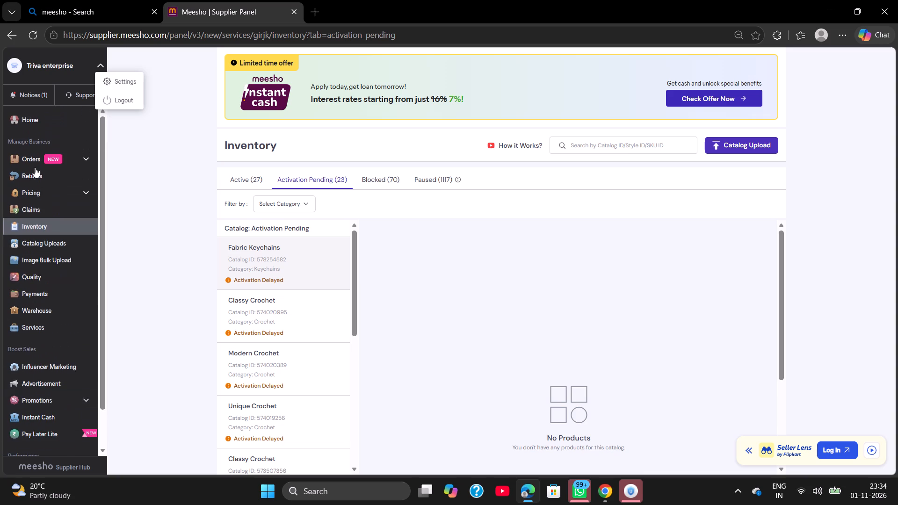
Examine the Active inventory listings across all three pages of catalogs.
{"action": "left_click", "coordinate": [235, 176]}
{"action": "scroll", "coordinate": [305, 274], "scroll_direction": "down", "scroll_amount": 3}
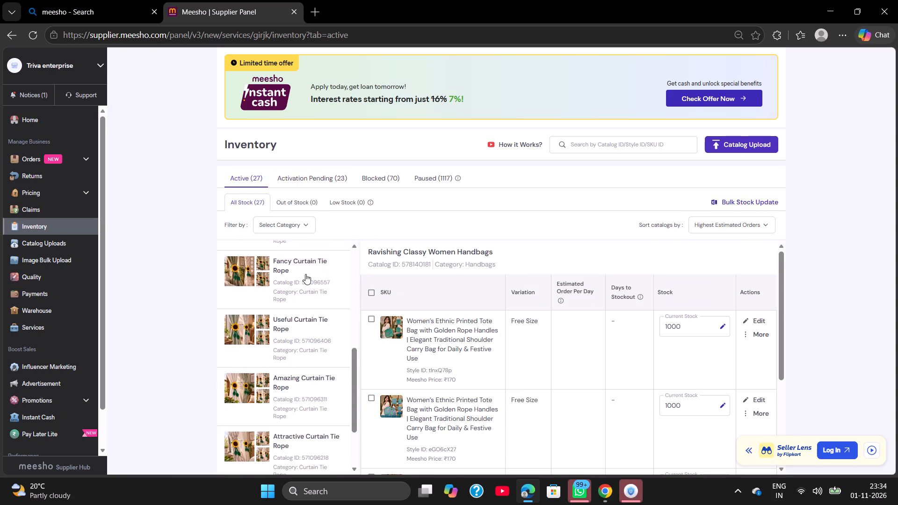
{"action": "scroll", "coordinate": [305, 274], "scroll_direction": "down", "scroll_amount": 4}
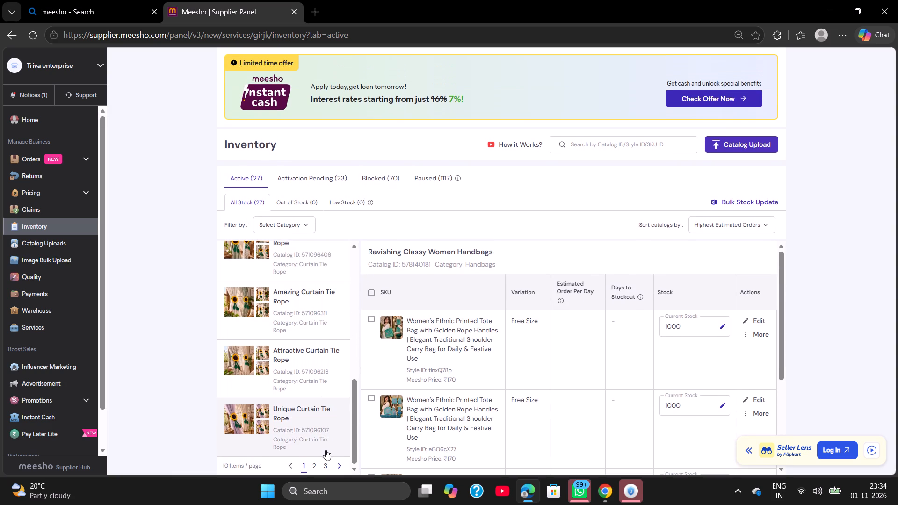
{"action": "left_click", "coordinate": [315, 461]}
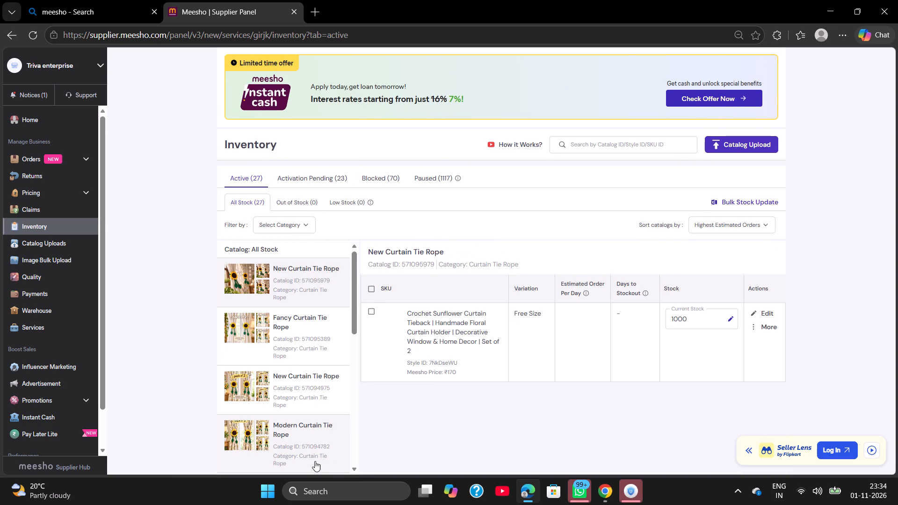
{"action": "scroll", "coordinate": [320, 401], "scroll_direction": "down", "scroll_amount": 7}
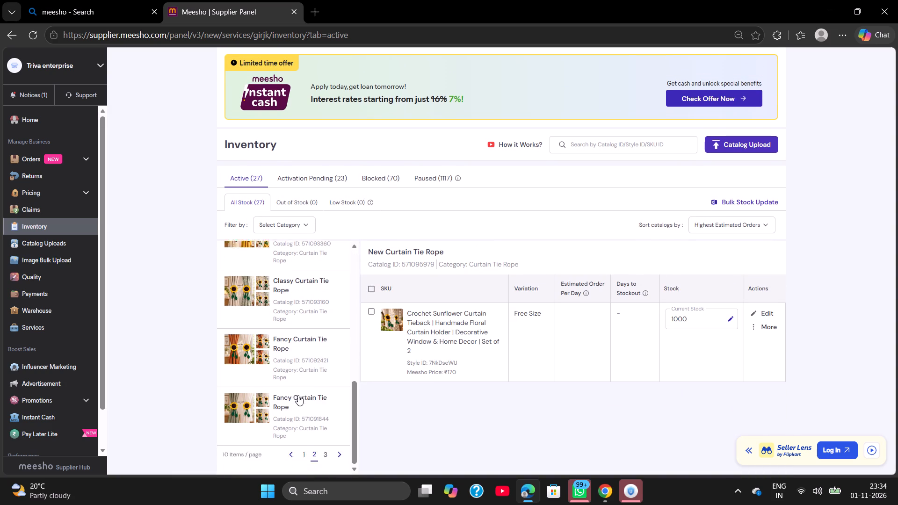
{"action": "left_click", "coordinate": [323, 468]}
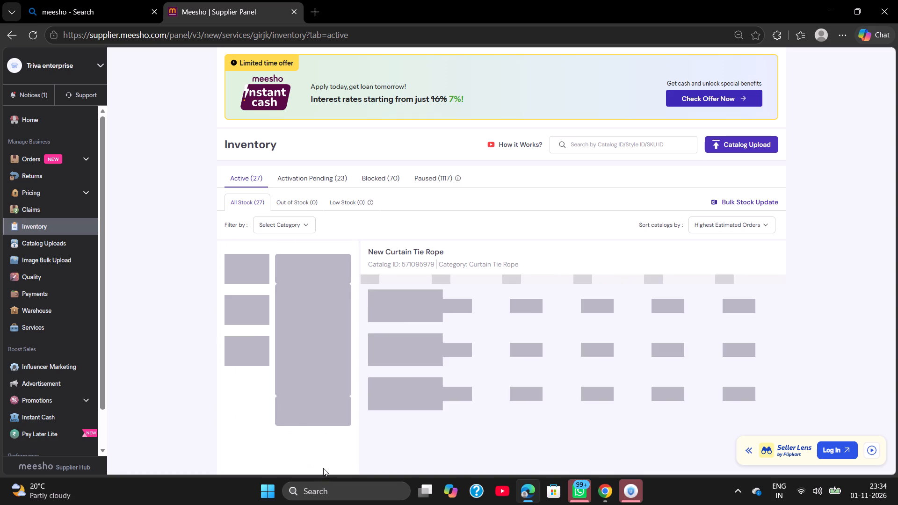
{"action": "scroll", "coordinate": [314, 381], "scroll_direction": "down", "scroll_amount": 2}
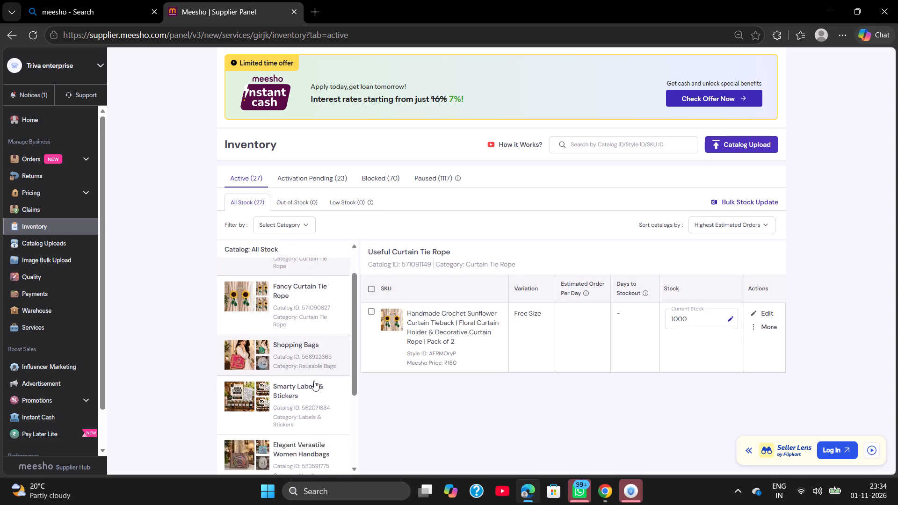
{"action": "scroll", "coordinate": [314, 381], "scroll_direction": "down", "scroll_amount": 3}
{"action": "scroll", "coordinate": [270, 461], "scroll_direction": "up", "scroll_amount": 1}
{"action": "scroll", "coordinate": [258, 344], "scroll_direction": "up", "scroll_amount": 3}
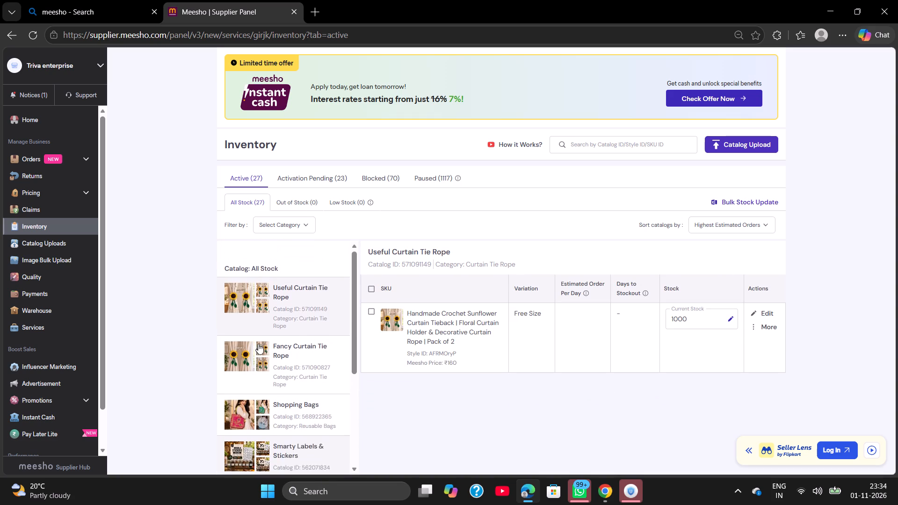
Filter the Paused inventory listings by the Kitchen Utility and Office Supplies & Stationery categories.
{"action": "left_click", "coordinate": [441, 179]}
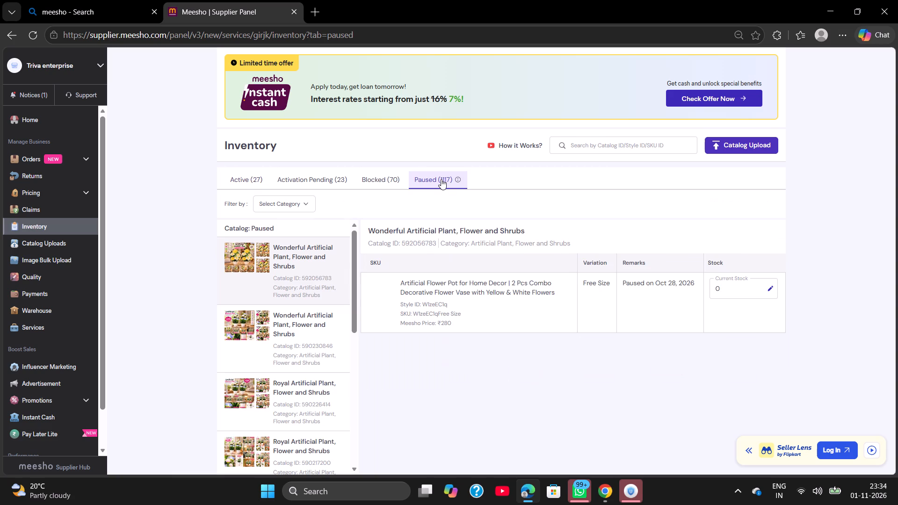
{"action": "left_click", "coordinate": [270, 203]}
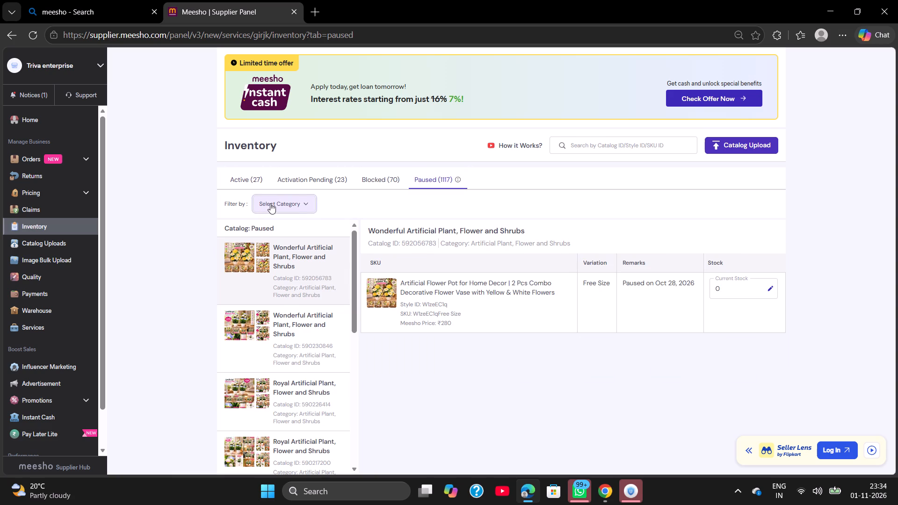
{"action": "scroll", "coordinate": [269, 300], "scroll_direction": "down", "scroll_amount": 1}
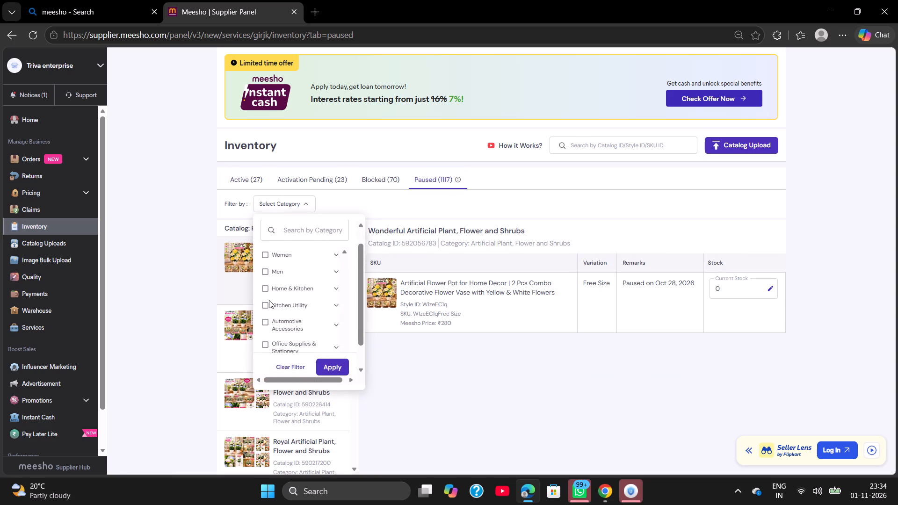
{"action": "left_click", "coordinate": [266, 304]}
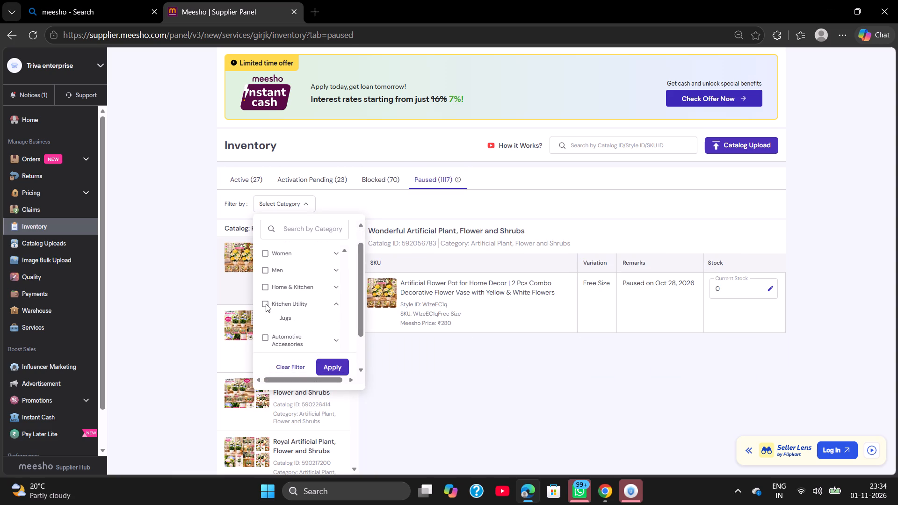
{"action": "scroll", "coordinate": [296, 319], "scroll_direction": "down", "scroll_amount": 2}
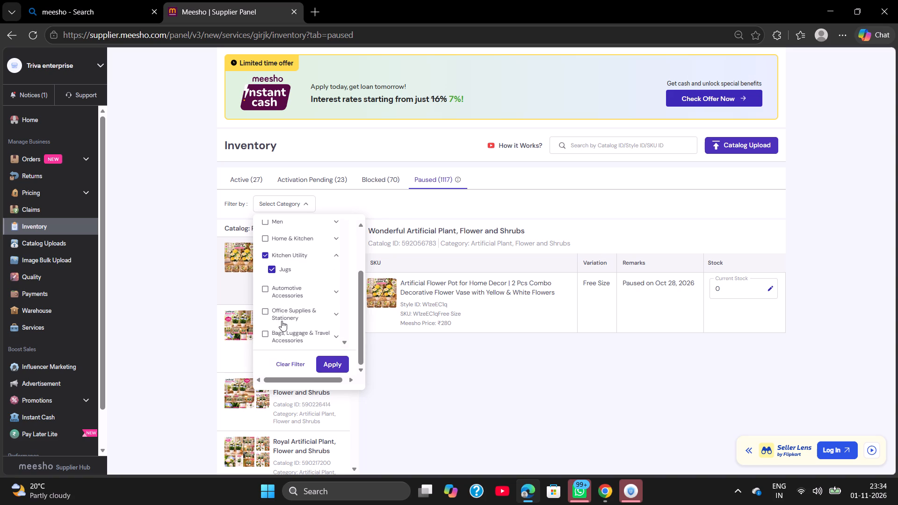
{"action": "scroll", "coordinate": [282, 321], "scroll_direction": "down", "scroll_amount": 1}
{"action": "left_click", "coordinate": [263, 311]}
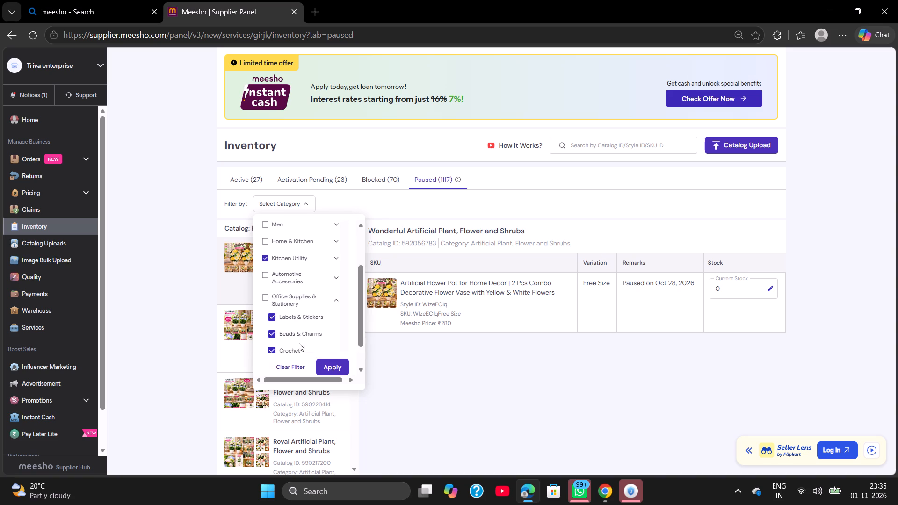
{"action": "left_click", "coordinate": [336, 364]}
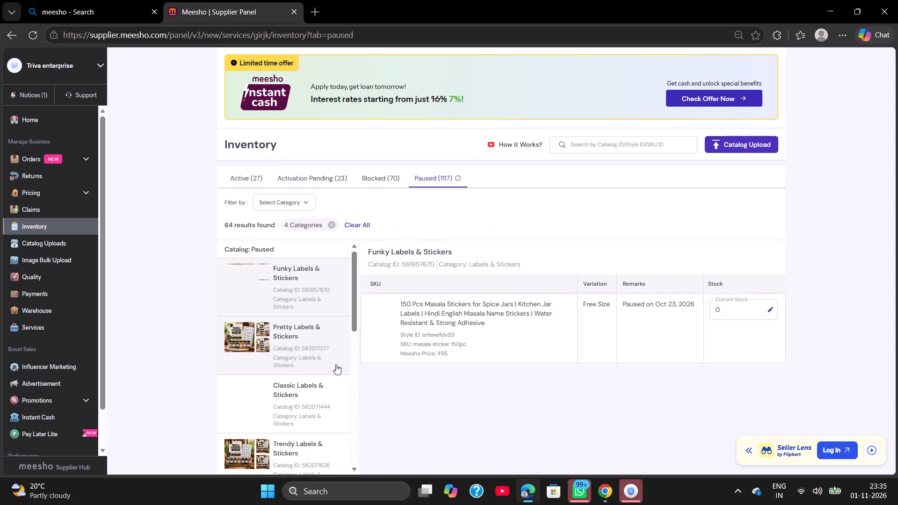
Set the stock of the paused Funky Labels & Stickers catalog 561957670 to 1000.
{"action": "left_click", "coordinate": [717, 310]}
{"action": "type", "text": "100"}
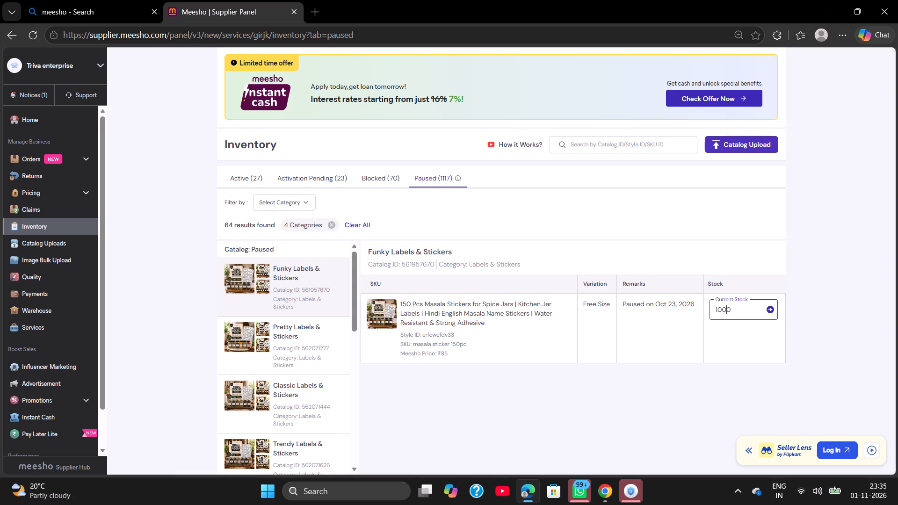
{"action": "key", "text": "Return"}
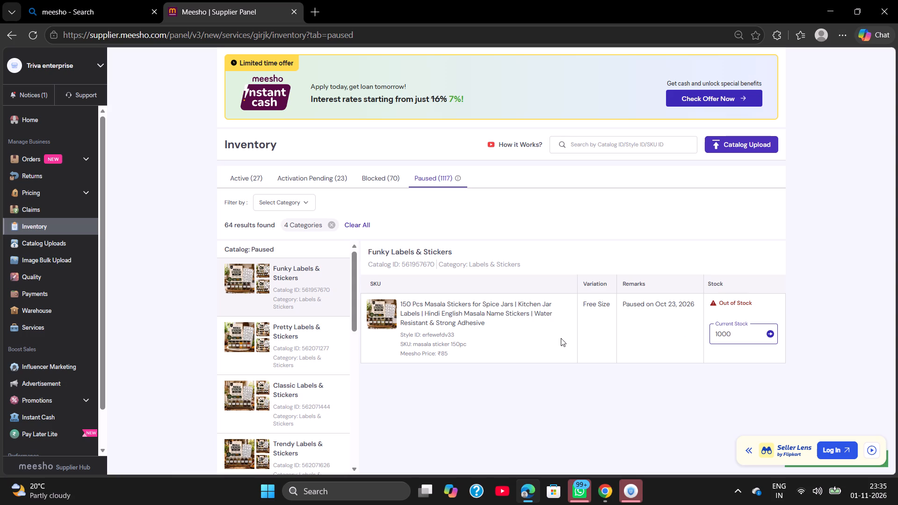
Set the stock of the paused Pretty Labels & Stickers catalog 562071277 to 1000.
{"action": "left_click", "coordinate": [332, 318]}
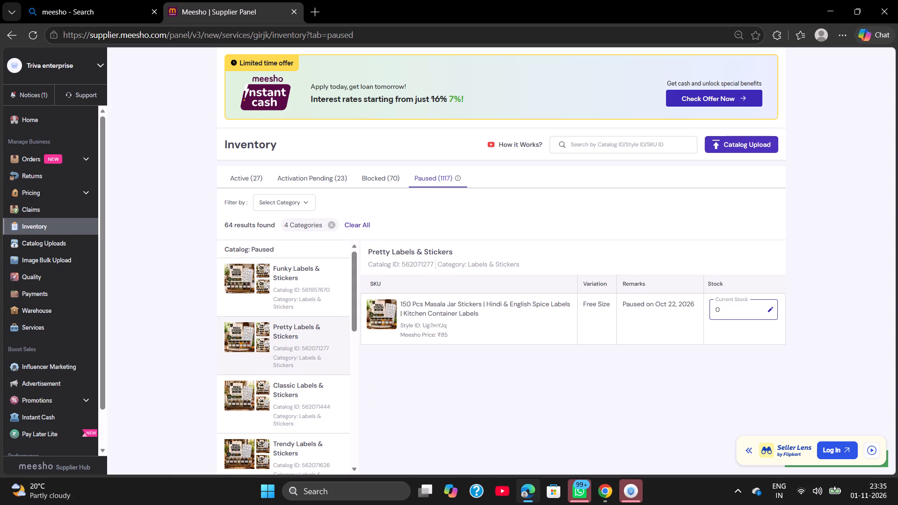
{"action": "left_click", "coordinate": [717, 307]}
{"action": "type", "text": "100"}
{"action": "key", "text": "Return"}
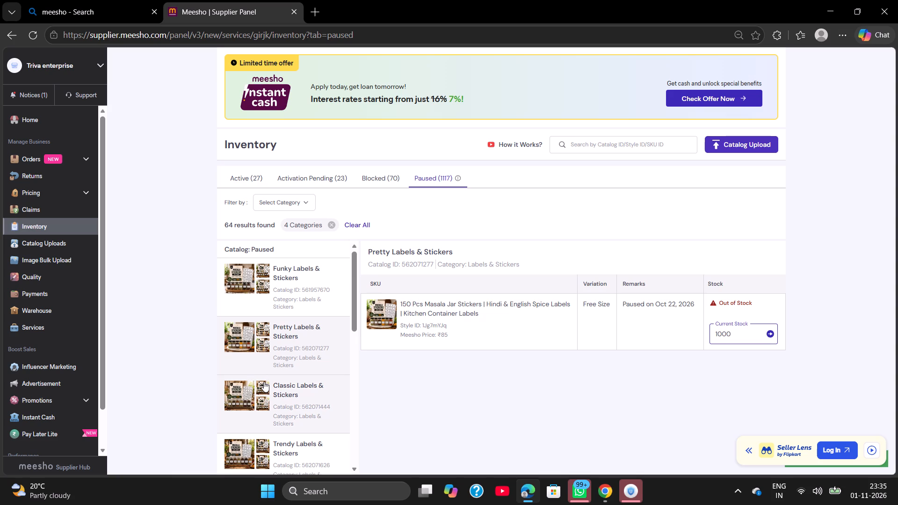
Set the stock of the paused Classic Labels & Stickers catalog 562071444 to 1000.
{"action": "left_click", "coordinate": [264, 382]}
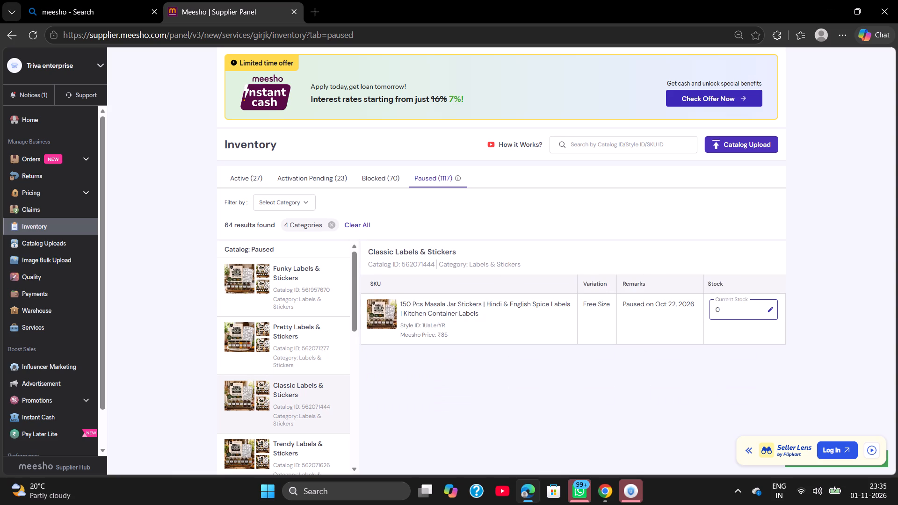
{"action": "left_click", "coordinate": [714, 310]}
{"action": "type", "text": "100"}
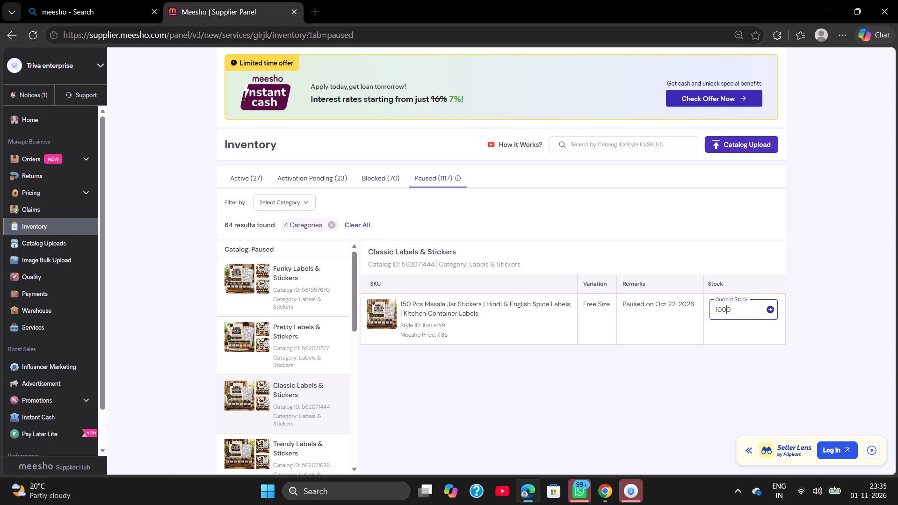
{"action": "key", "text": "Return"}
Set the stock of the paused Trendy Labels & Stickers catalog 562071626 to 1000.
{"action": "scroll", "coordinate": [281, 380], "scroll_direction": "down", "scroll_amount": 1}
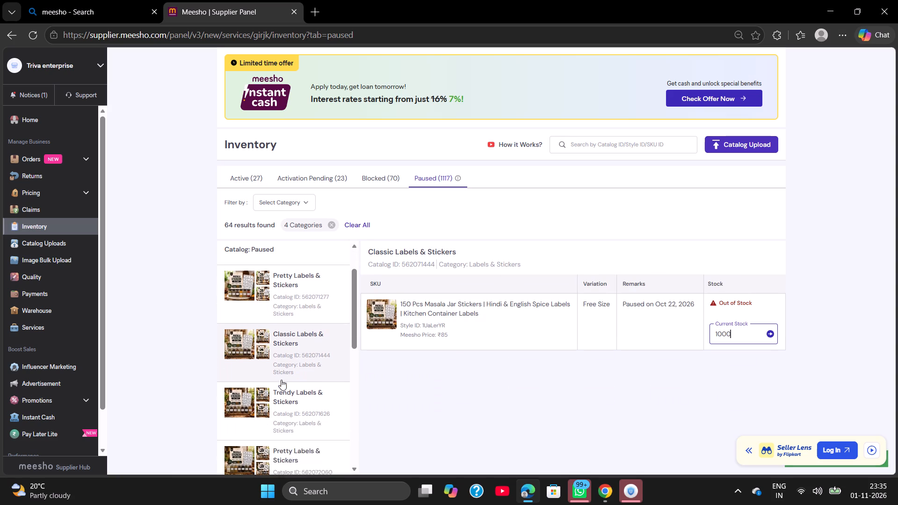
{"action": "scroll", "coordinate": [281, 380], "scroll_direction": "down", "scroll_amount": 1}
{"action": "left_click", "coordinate": [281, 380]}
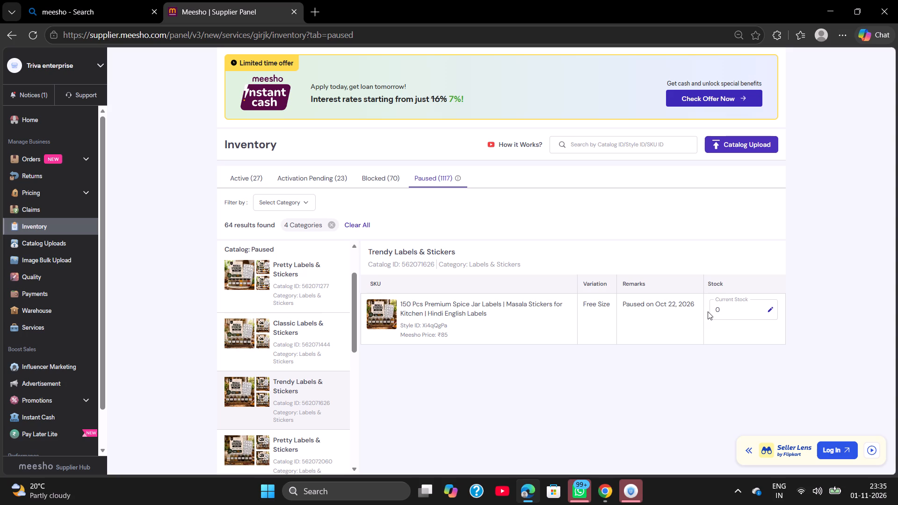
{"action": "left_click", "coordinate": [715, 309]}
{"action": "type", "text": "100"}
{"action": "key", "text": "Return"}
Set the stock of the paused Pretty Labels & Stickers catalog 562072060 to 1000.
{"action": "scroll", "coordinate": [249, 436], "scroll_direction": "down", "scroll_amount": 1}
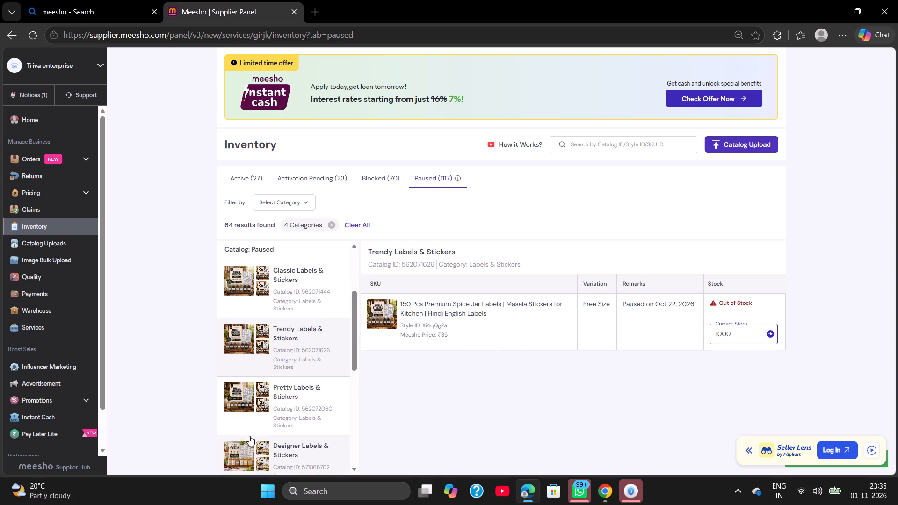
{"action": "left_click", "coordinate": [262, 405]}
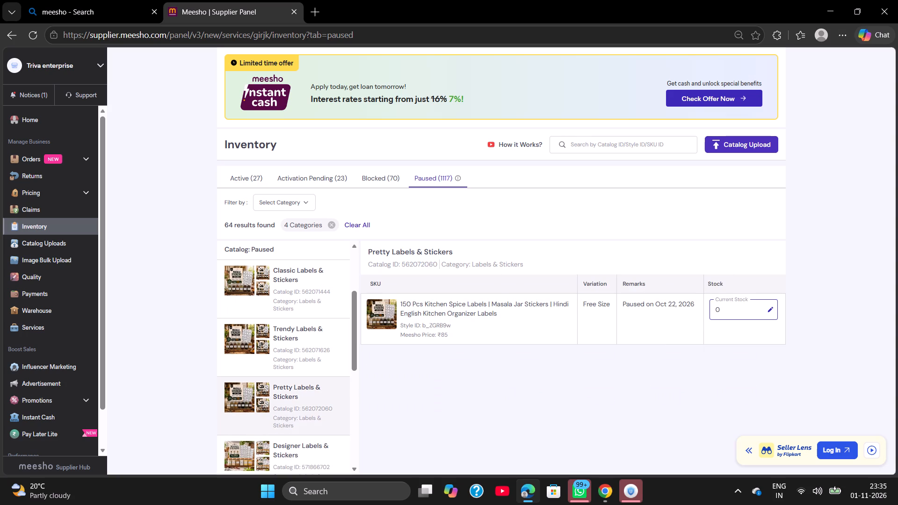
{"action": "left_click", "coordinate": [716, 310]}
{"action": "type", "text": "100"}
{"action": "key", "text": "Return"}
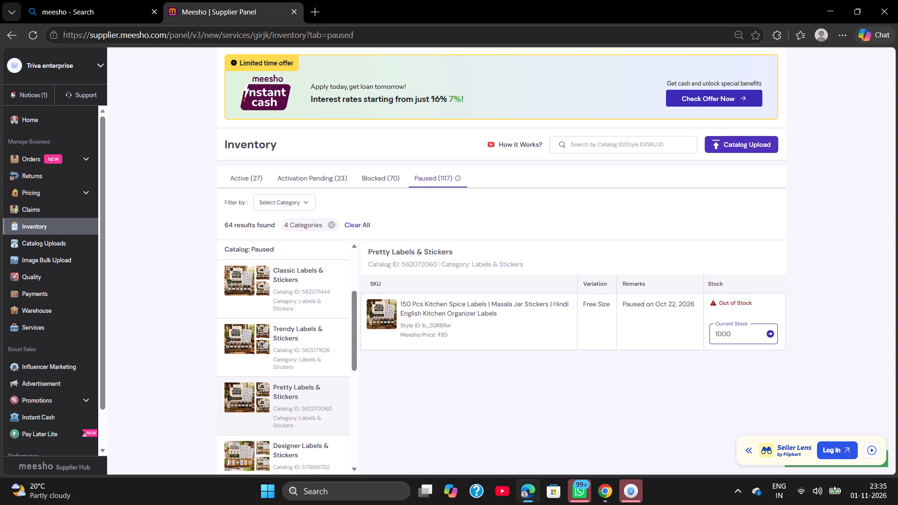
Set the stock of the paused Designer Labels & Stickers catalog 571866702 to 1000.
{"action": "scroll", "coordinate": [266, 421], "scroll_direction": "down", "scroll_amount": 1}
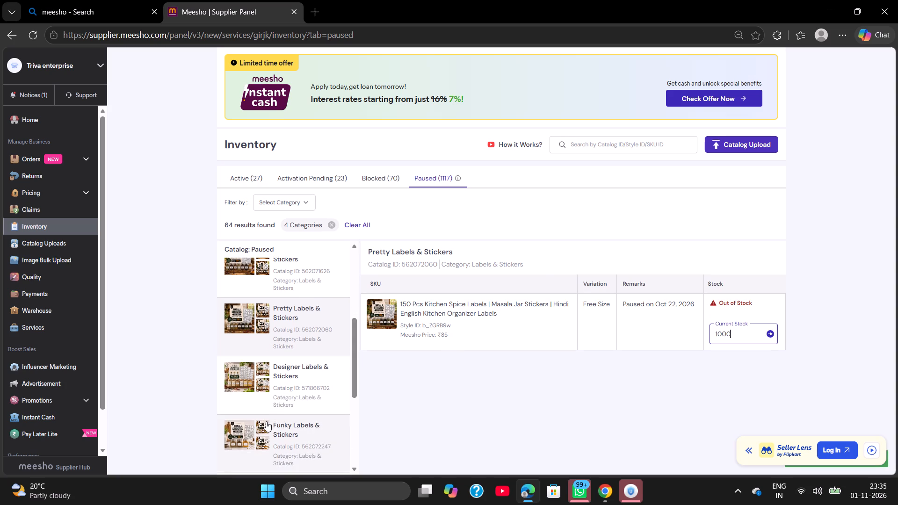
{"action": "left_click", "coordinate": [267, 376]}
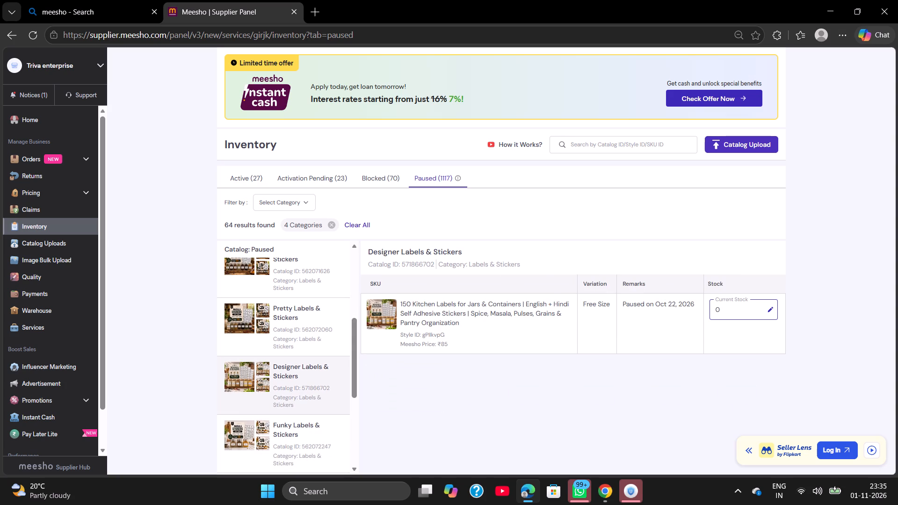
{"action": "left_click", "coordinate": [714, 309]}
{"action": "type", "text": "100"}
{"action": "key", "text": "Return"}
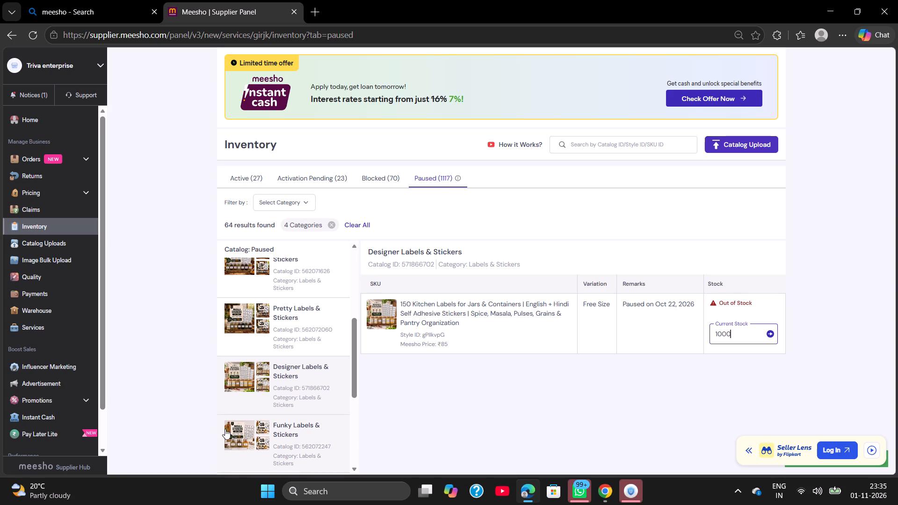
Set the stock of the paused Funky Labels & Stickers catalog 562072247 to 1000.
{"action": "left_click", "coordinate": [253, 429]}
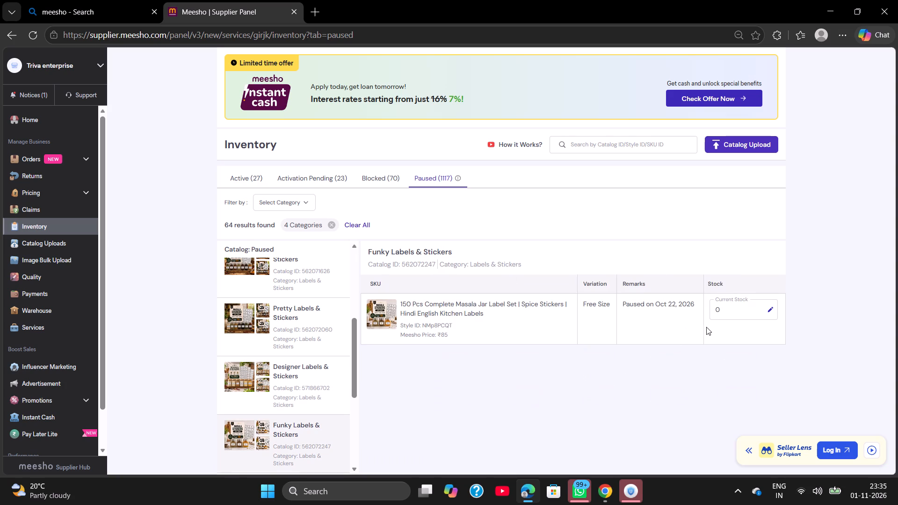
{"action": "left_click", "coordinate": [713, 311]}
{"action": "type", "text": "100"}
{"action": "key", "text": "Return"}
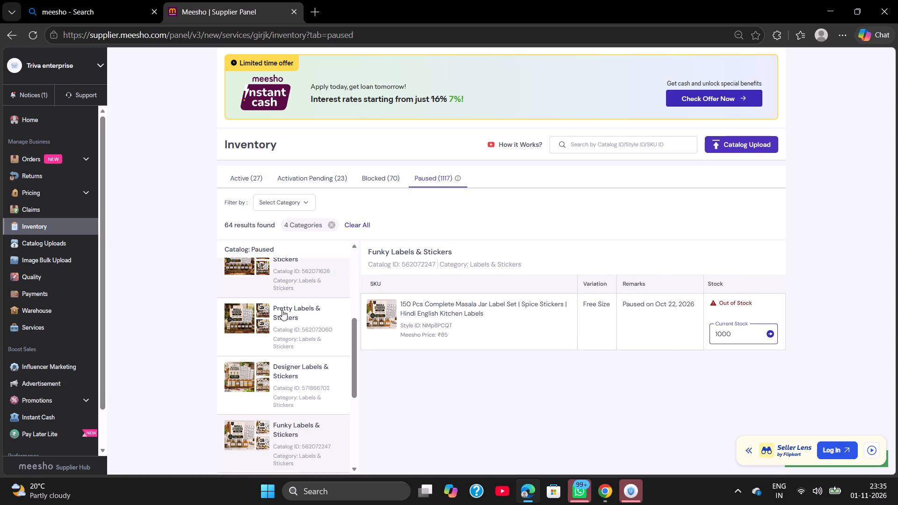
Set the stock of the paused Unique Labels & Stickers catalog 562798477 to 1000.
{"action": "scroll", "coordinate": [312, 400], "scroll_direction": "down", "scroll_amount": 1}
{"action": "left_click", "coordinate": [260, 379]}
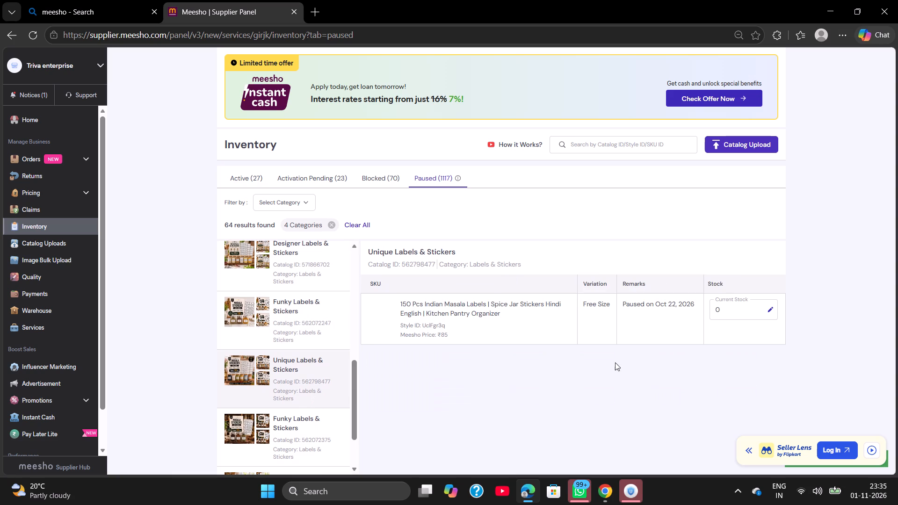
{"action": "left_click", "coordinate": [715, 308]}
{"action": "type", "text": "100"}
{"action": "key", "text": "Return"}
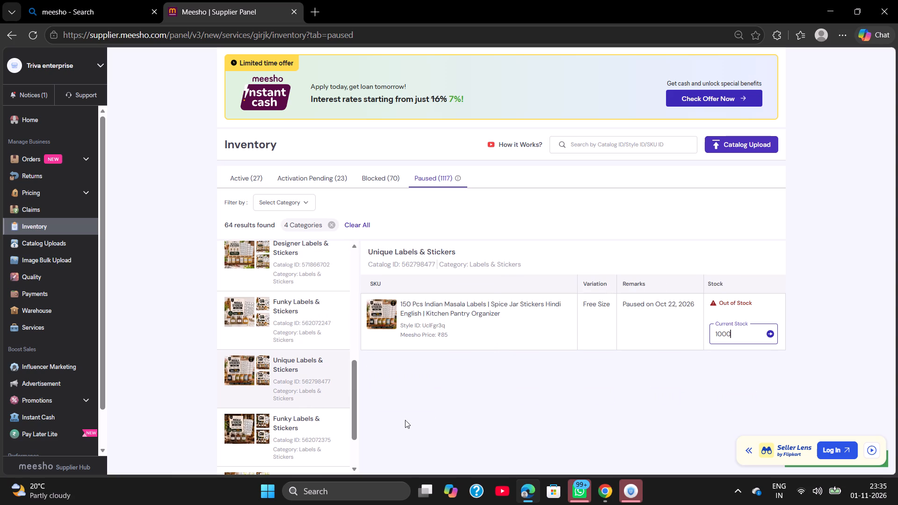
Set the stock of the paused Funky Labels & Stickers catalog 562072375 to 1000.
{"action": "left_click", "coordinate": [263, 417]}
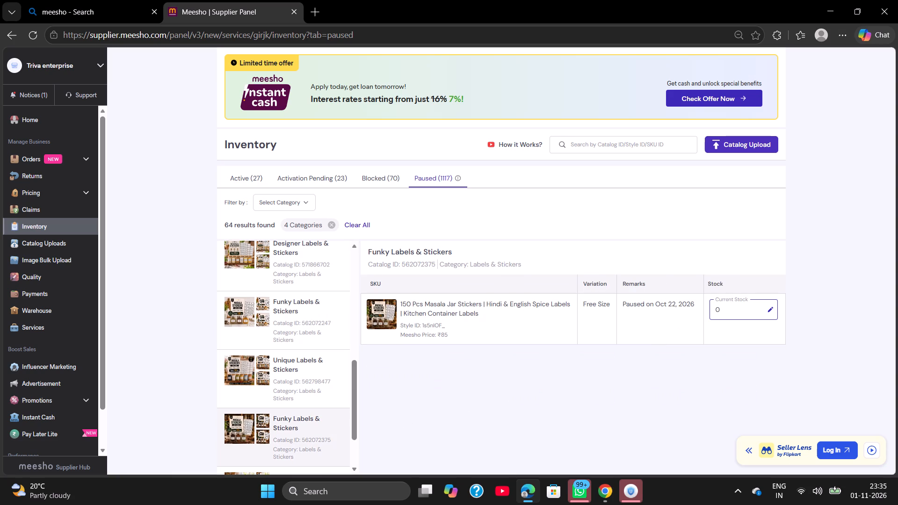
{"action": "left_click", "coordinate": [714, 307]}
{"action": "type", "text": "100"}
{"action": "key", "text": "Return"}
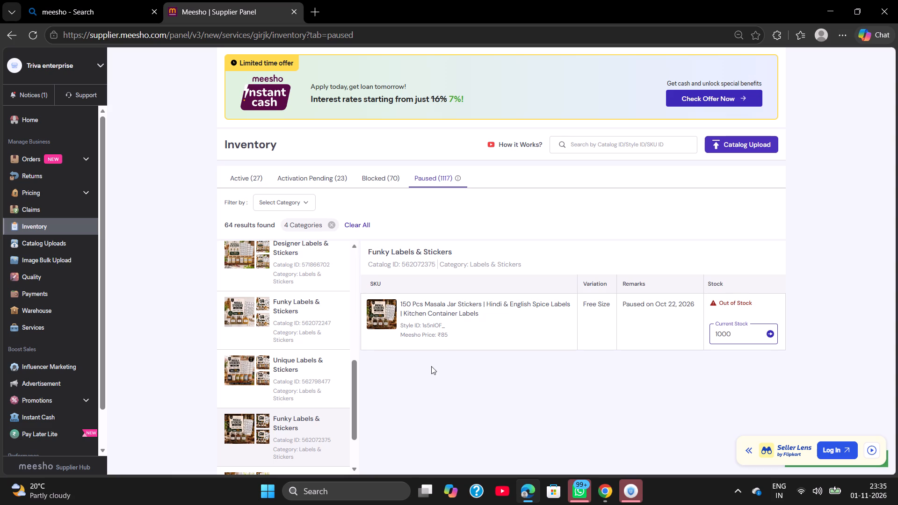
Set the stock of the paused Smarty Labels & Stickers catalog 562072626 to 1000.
{"action": "scroll", "coordinate": [239, 401], "scroll_direction": "down", "scroll_amount": 1}
{"action": "left_click", "coordinate": [253, 404]}
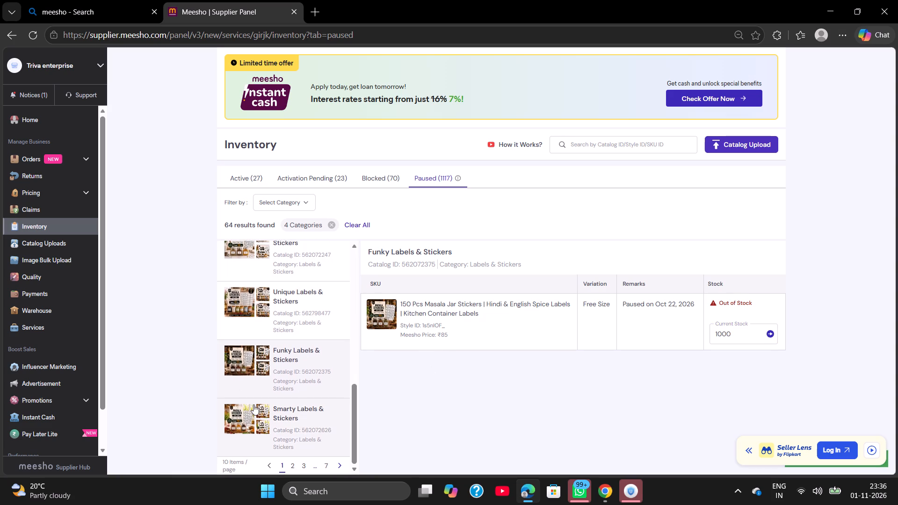
{"action": "left_click", "coordinate": [717, 307]}
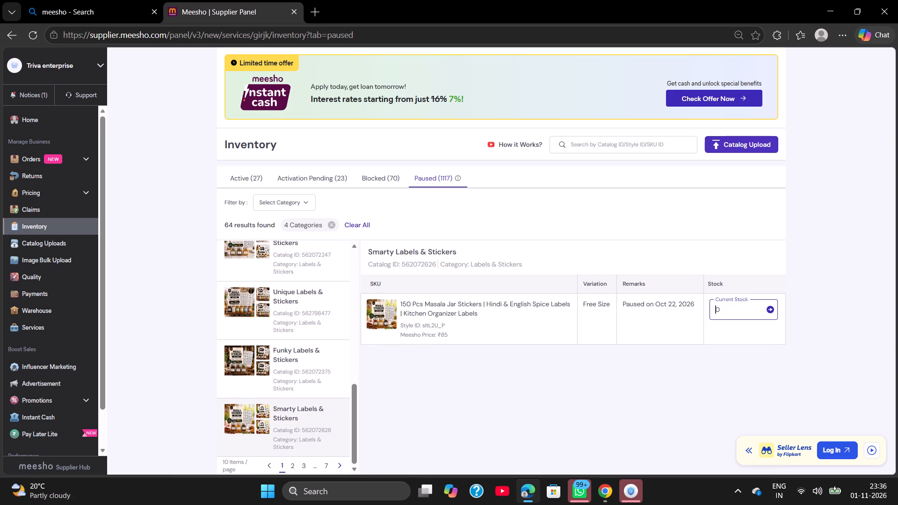
{"action": "type", "text": "100"}
{"action": "key", "text": "Return"}
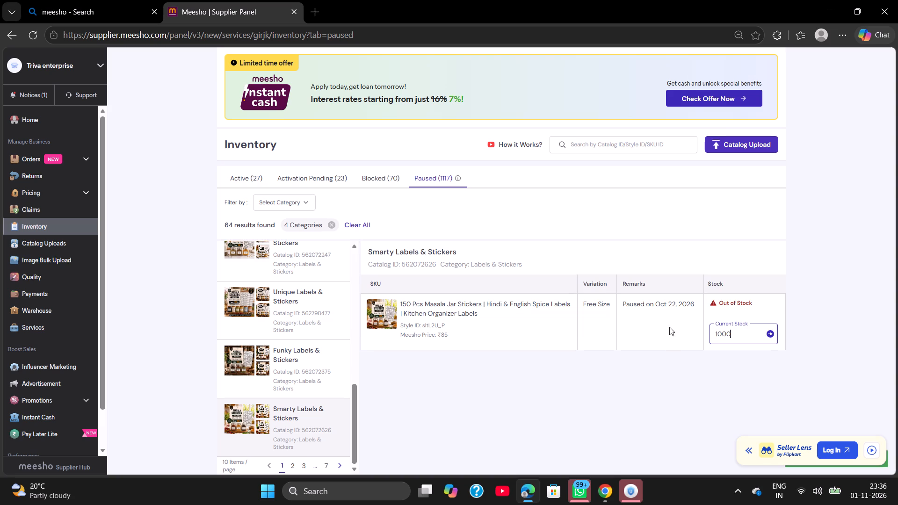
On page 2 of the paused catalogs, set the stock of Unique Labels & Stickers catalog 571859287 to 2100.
{"action": "left_click", "coordinate": [289, 465]}
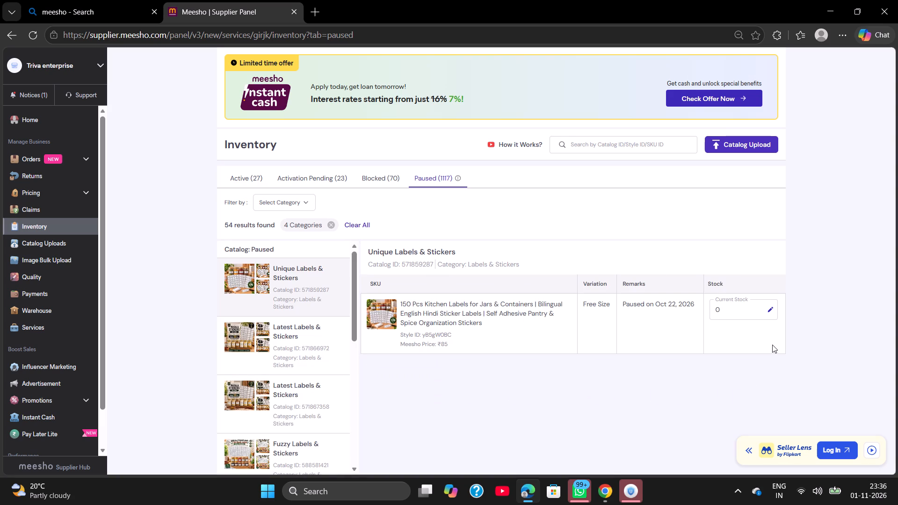
{"action": "left_click", "coordinate": [716, 310]}
{"action": "type", "text": "21"}
{"action": "key", "text": "0"}
{"action": "key", "text": "Return"}
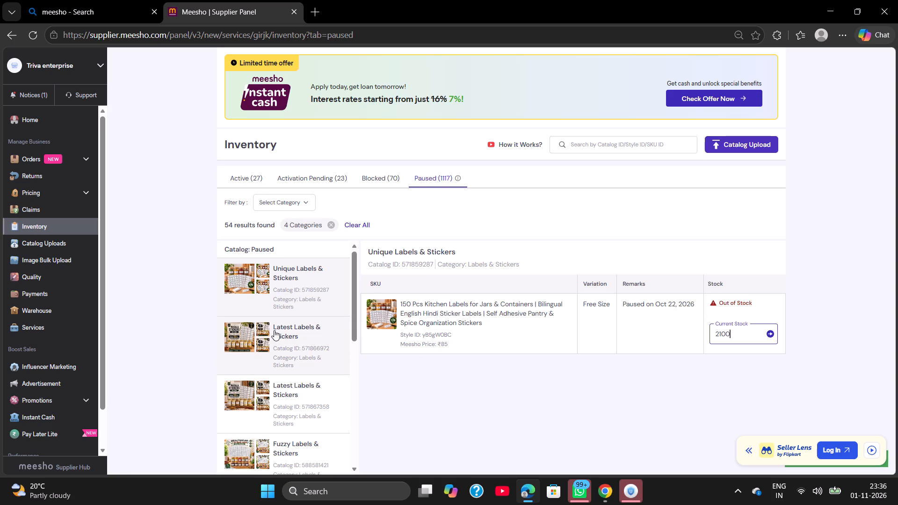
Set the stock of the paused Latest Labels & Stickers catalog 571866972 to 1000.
{"action": "left_click", "coordinate": [274, 330]}
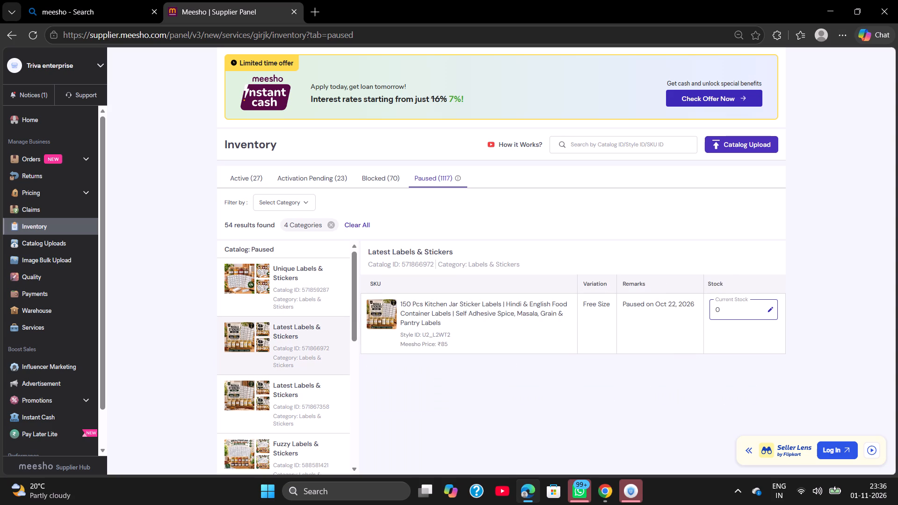
{"action": "left_click", "coordinate": [716, 309]}
{"action": "type", "text": "100"}
{"action": "key", "text": "Return"}
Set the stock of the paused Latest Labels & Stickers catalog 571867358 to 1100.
{"action": "left_click", "coordinate": [254, 393]}
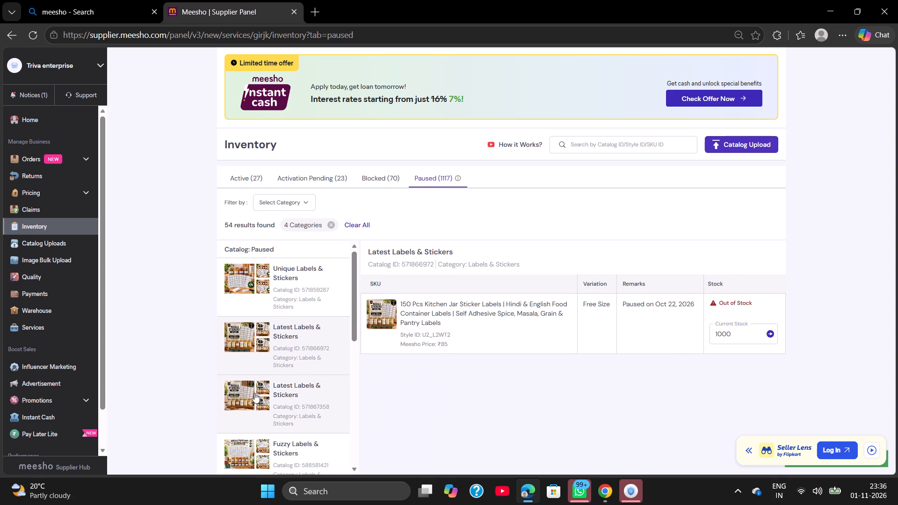
{"action": "left_click", "coordinate": [716, 310]}
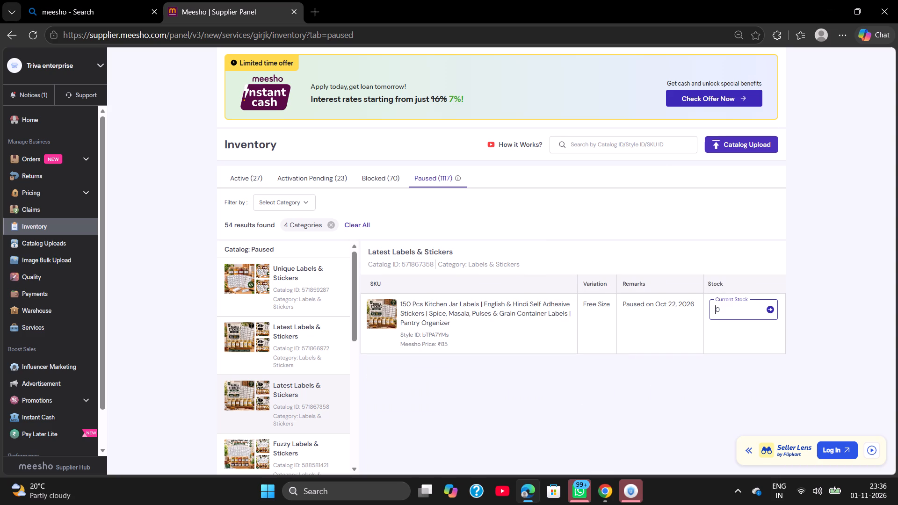
{"action": "type", "text": "110"}
{"action": "key", "text": "Return"}
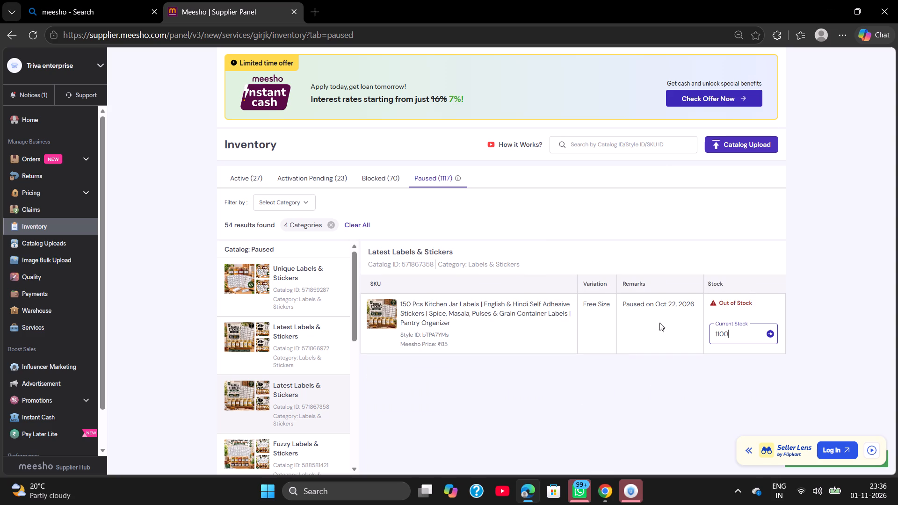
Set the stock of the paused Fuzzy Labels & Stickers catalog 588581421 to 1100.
{"action": "left_click", "coordinate": [286, 447]}
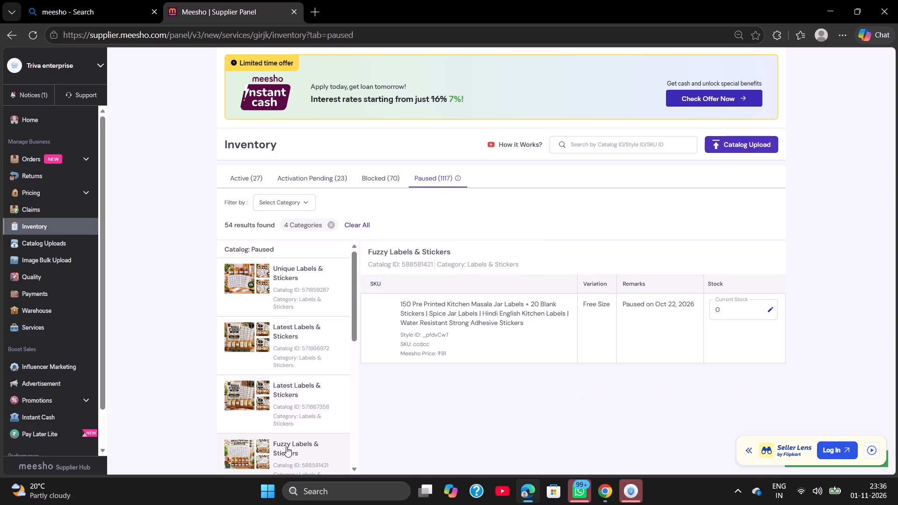
{"action": "left_click", "coordinate": [716, 311]}
{"action": "type", "text": "110"}
{"action": "key", "text": "Return"}
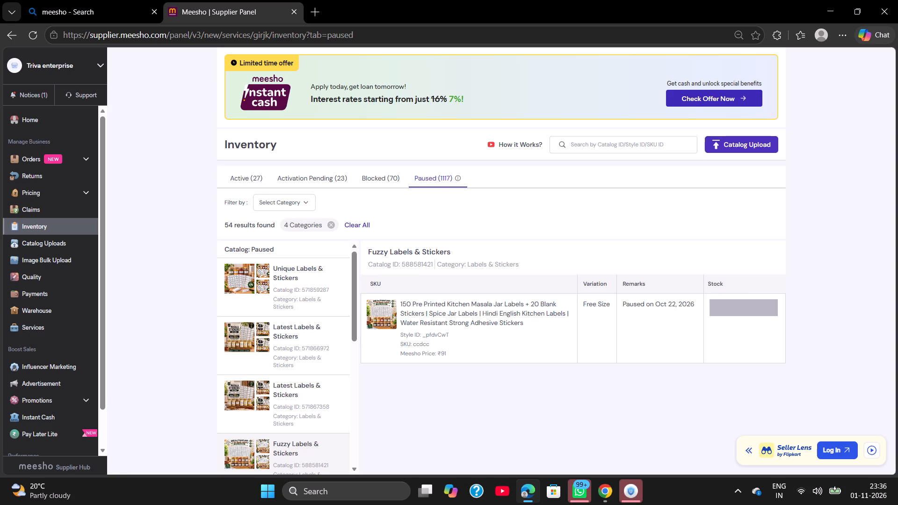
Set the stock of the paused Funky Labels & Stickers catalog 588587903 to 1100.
{"action": "scroll", "coordinate": [254, 404], "scroll_direction": "down", "scroll_amount": 1}
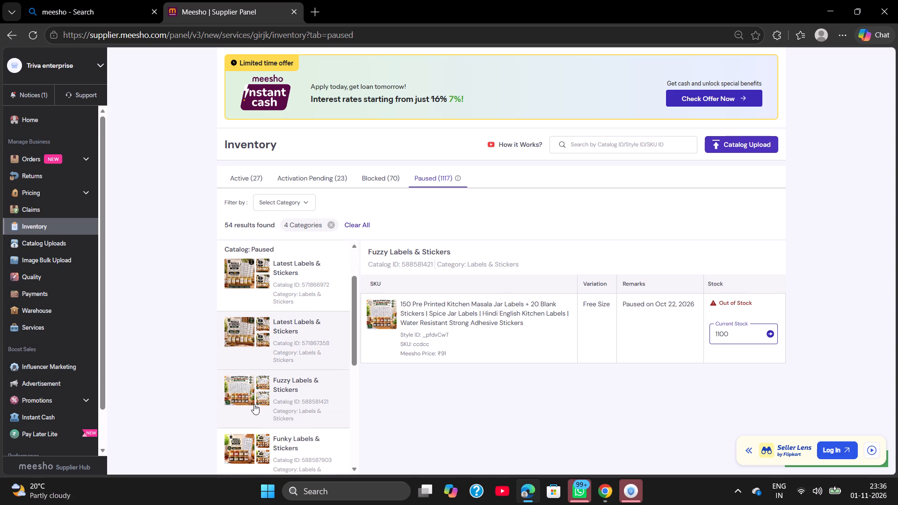
{"action": "scroll", "coordinate": [254, 404], "scroll_direction": "down", "scroll_amount": 2}
{"action": "scroll", "coordinate": [256, 340], "scroll_direction": "up", "scroll_amount": 1}
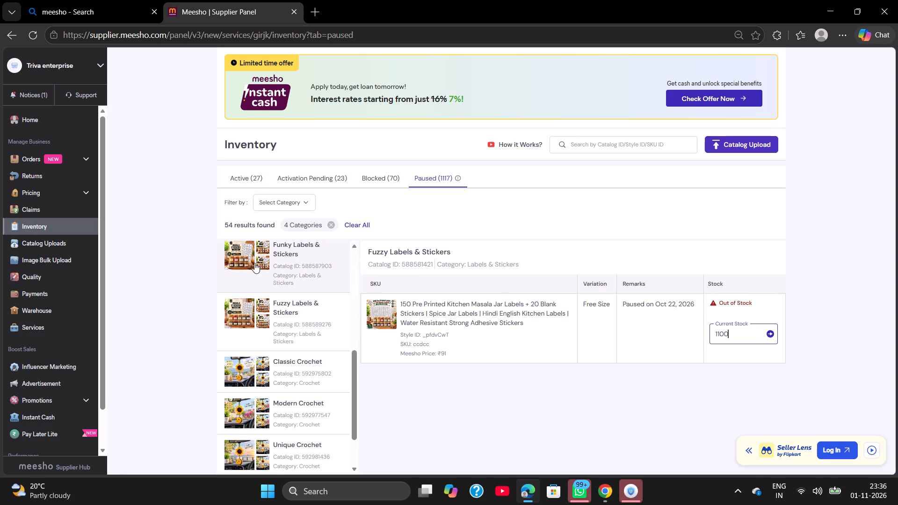
{"action": "left_click", "coordinate": [254, 260]}
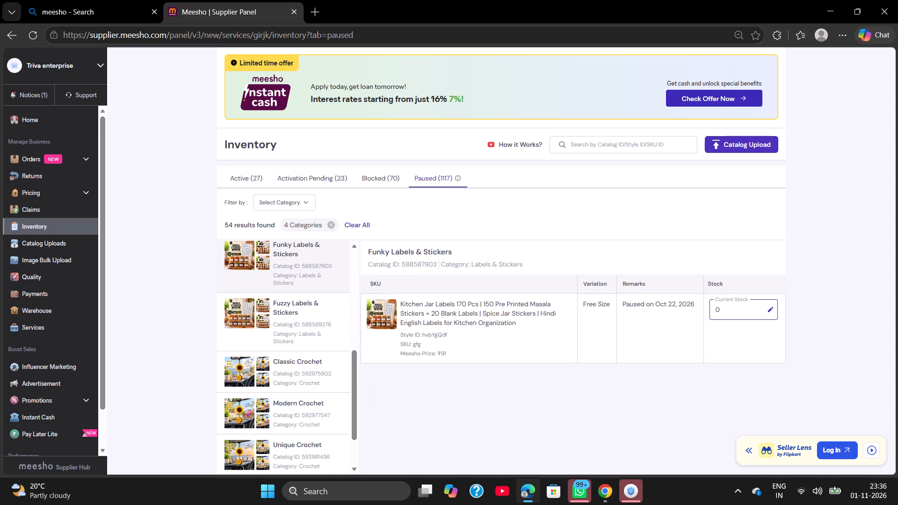
{"action": "left_click", "coordinate": [715, 303]}
{"action": "left_click", "coordinate": [716, 311]}
{"action": "type", "text": "110"}
{"action": "key", "text": "Return"}
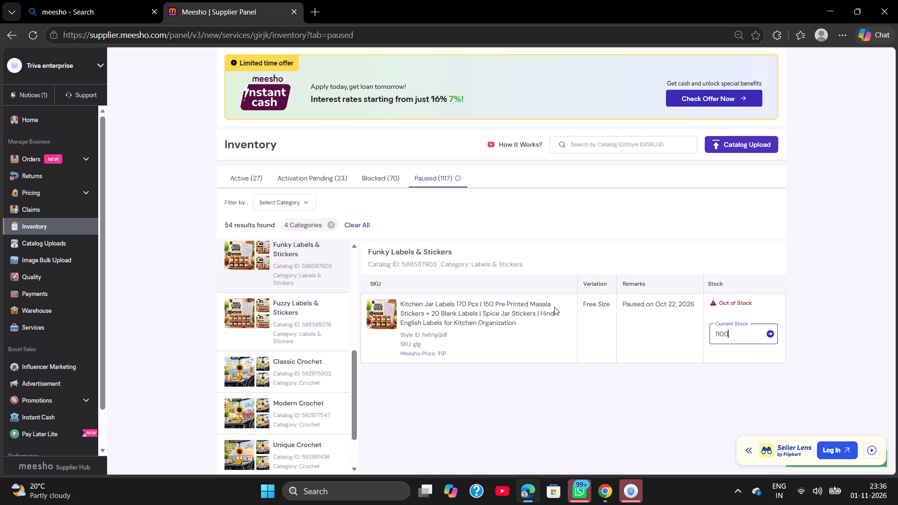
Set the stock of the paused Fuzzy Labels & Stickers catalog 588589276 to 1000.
{"action": "left_click", "coordinate": [239, 311]}
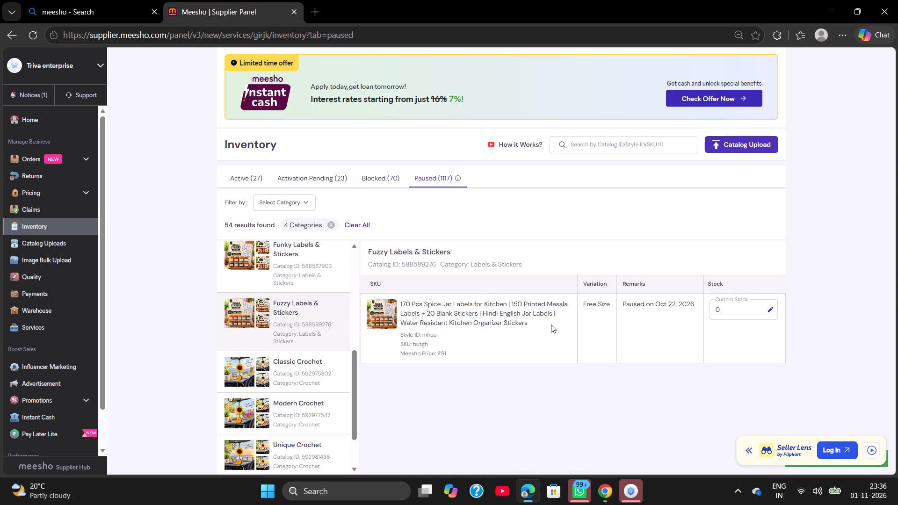
{"action": "left_click", "coordinate": [718, 309]}
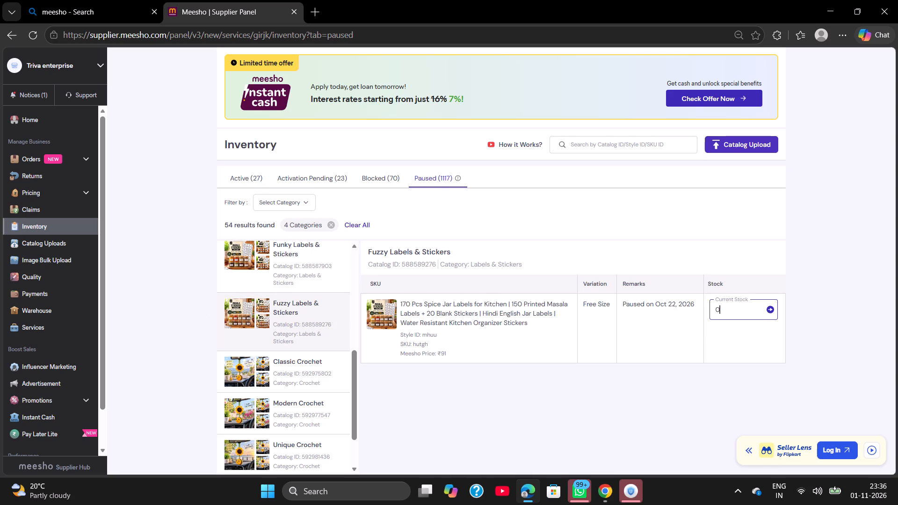
{"action": "key", "text": "Left"}
{"action": "type", "text": "100"}
{"action": "key", "text": "Return"}
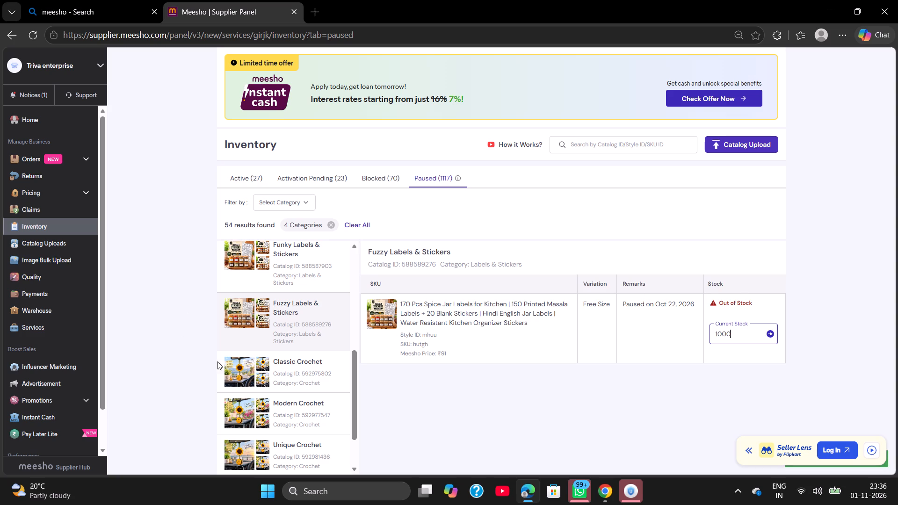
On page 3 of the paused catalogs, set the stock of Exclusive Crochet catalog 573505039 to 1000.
{"action": "scroll", "coordinate": [282, 376], "scroll_direction": "down", "scroll_amount": 3}
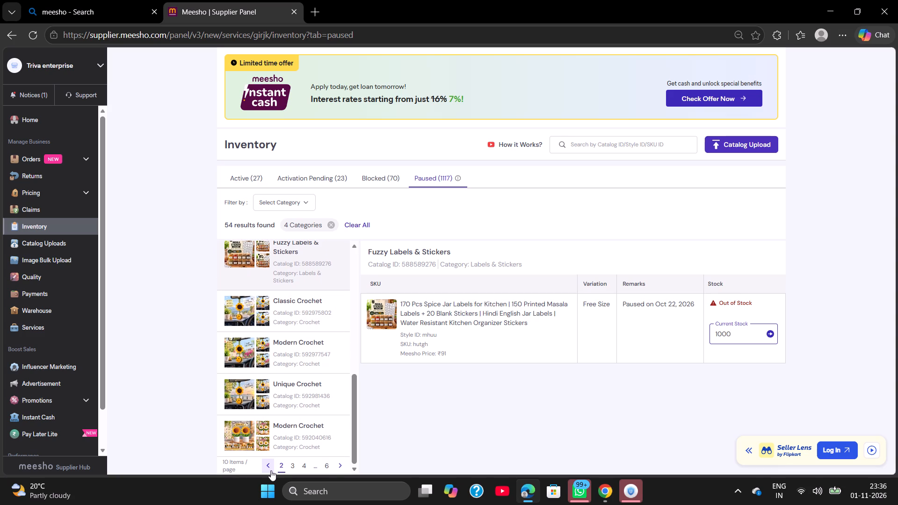
{"action": "left_click", "coordinate": [290, 462]}
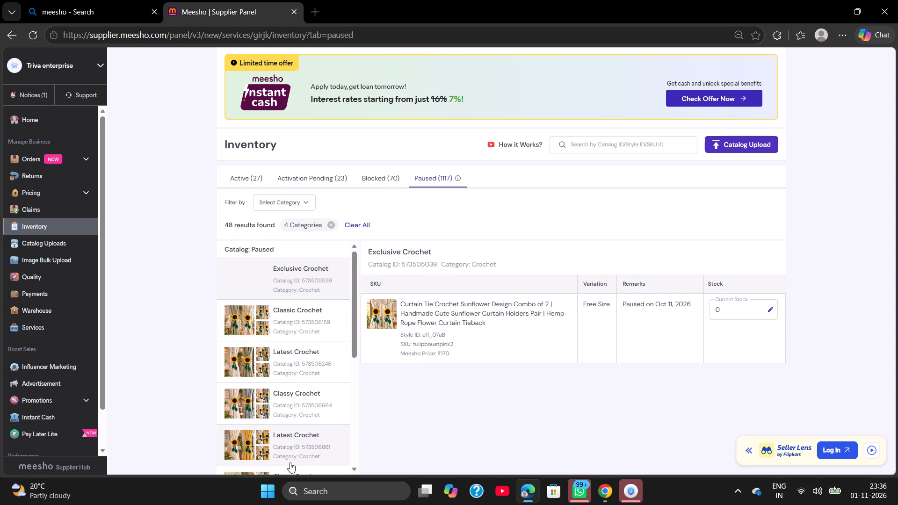
{"action": "scroll", "coordinate": [290, 462], "scroll_direction": "down", "scroll_amount": 2}
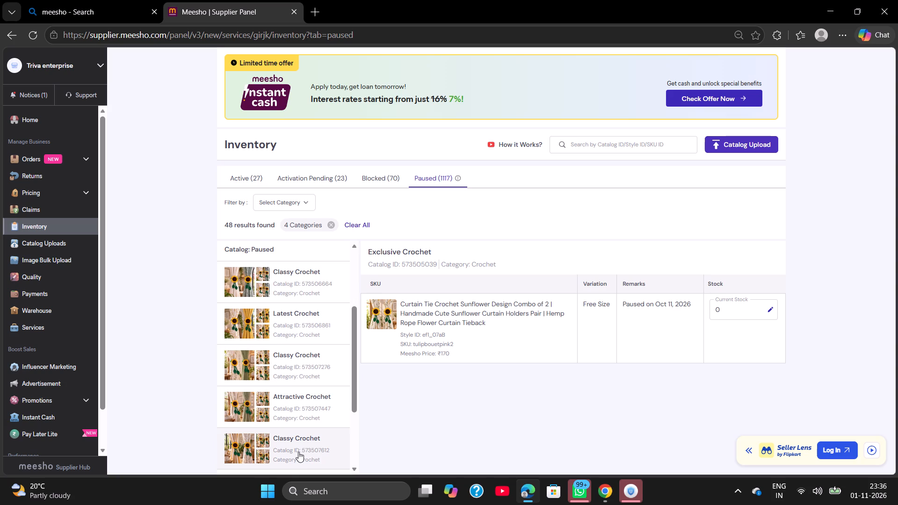
{"action": "scroll", "coordinate": [294, 392], "scroll_direction": "up", "scroll_amount": 3}
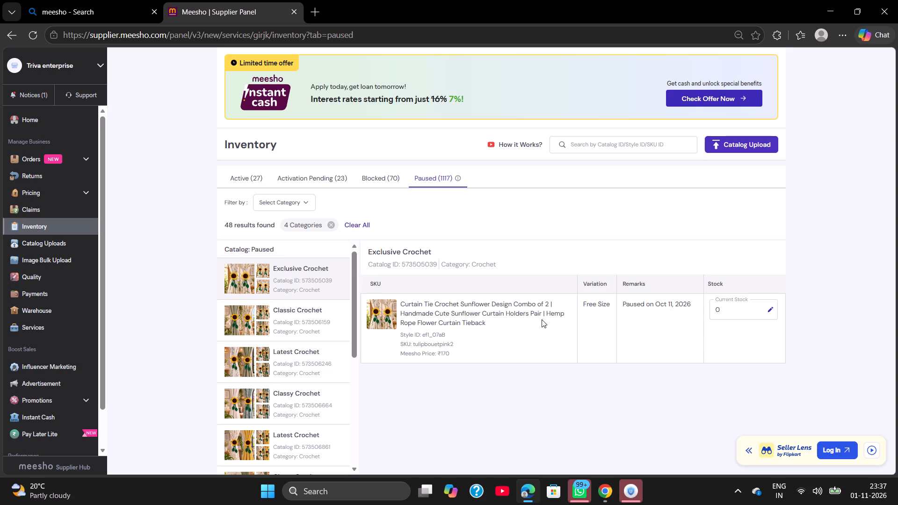
{"action": "left_click", "coordinate": [714, 307]}
{"action": "type", "text": "100"}
{"action": "key", "text": "Return"}
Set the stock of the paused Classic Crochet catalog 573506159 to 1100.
{"action": "left_click", "coordinate": [281, 321]}
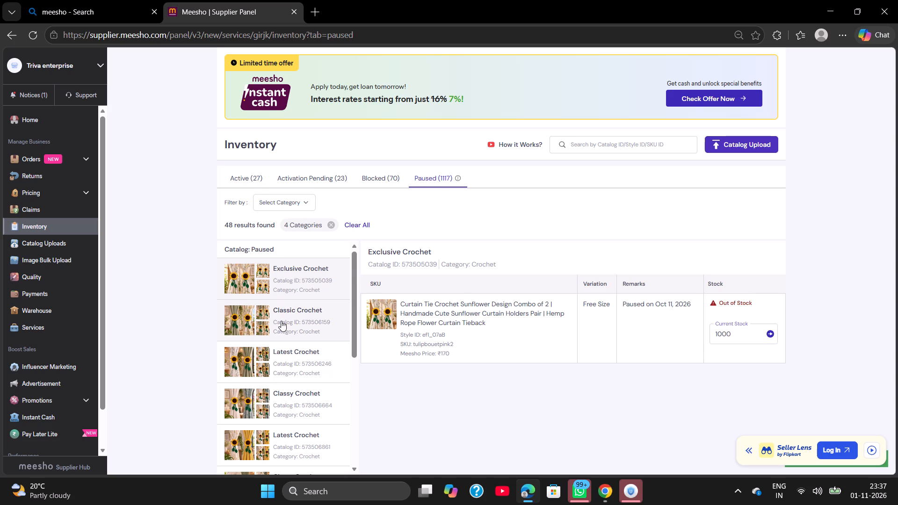
{"action": "left_click", "coordinate": [712, 308]}
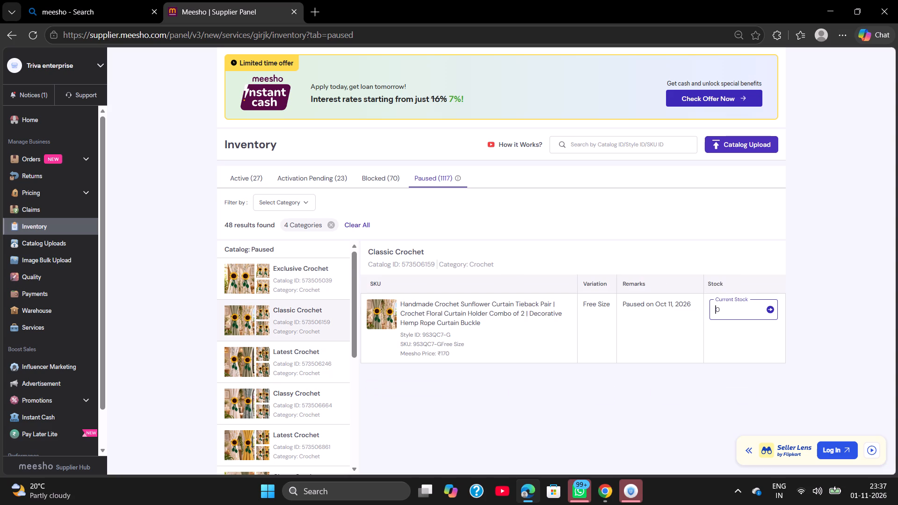
{"action": "type", "text": "110"}
{"action": "key", "text": "Return"}
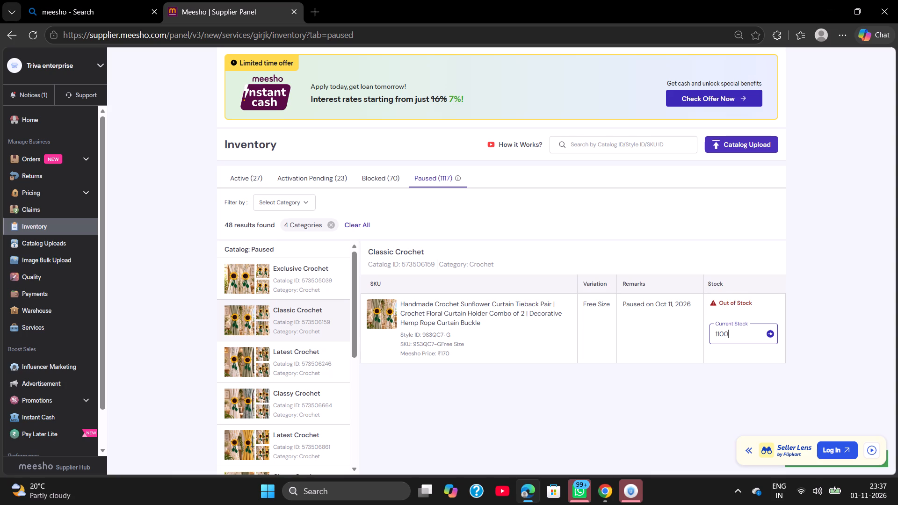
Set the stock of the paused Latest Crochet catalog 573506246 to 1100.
{"action": "left_click", "coordinate": [284, 368]}
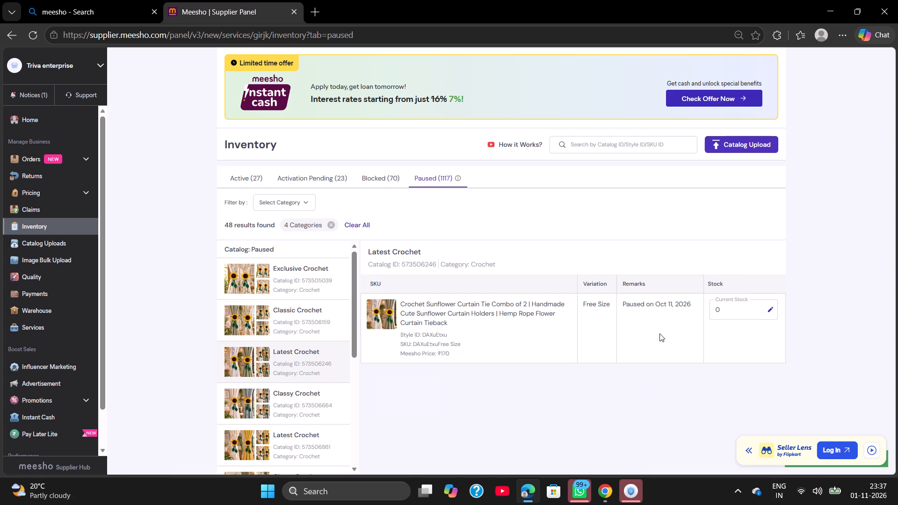
{"action": "left_click", "coordinate": [714, 307]}
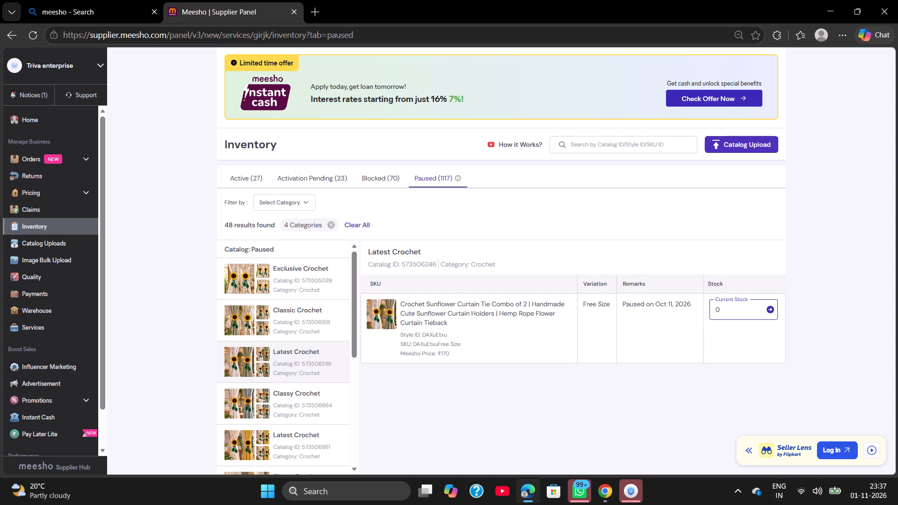
{"action": "type", "text": "110"}
{"action": "key", "text": "Return"}
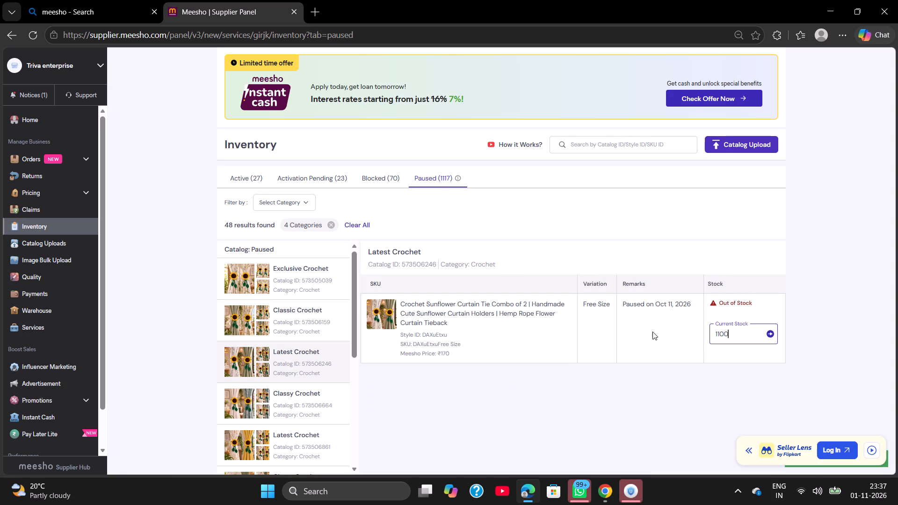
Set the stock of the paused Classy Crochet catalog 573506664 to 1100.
{"action": "left_click", "coordinate": [257, 398]}
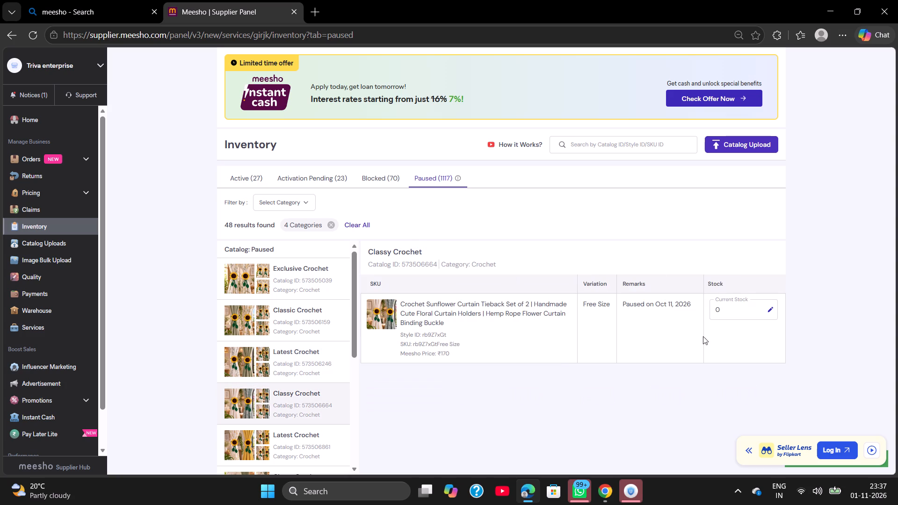
{"action": "left_click", "coordinate": [713, 307]}
{"action": "type", "text": "110"}
{"action": "key", "text": "Return"}
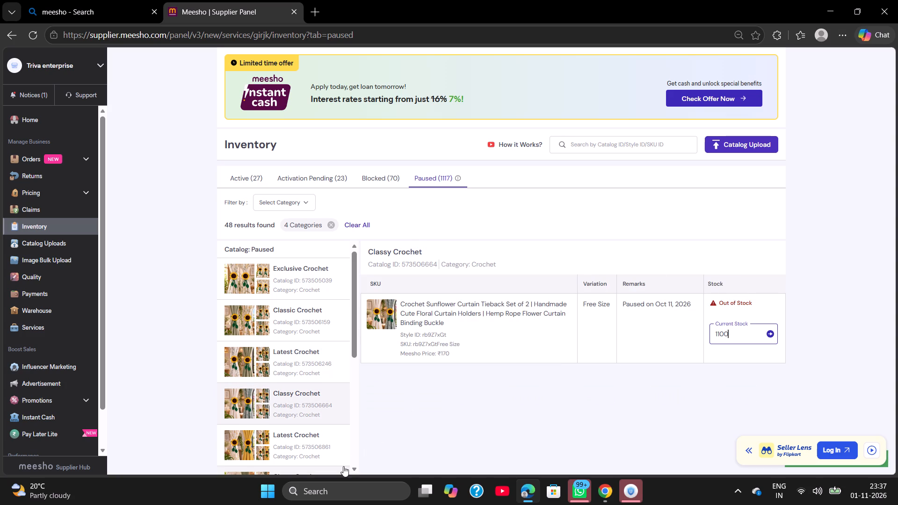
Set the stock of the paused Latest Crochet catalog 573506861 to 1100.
{"action": "scroll", "coordinate": [343, 466], "scroll_direction": "down", "scroll_amount": 1}
{"action": "left_click", "coordinate": [282, 394]}
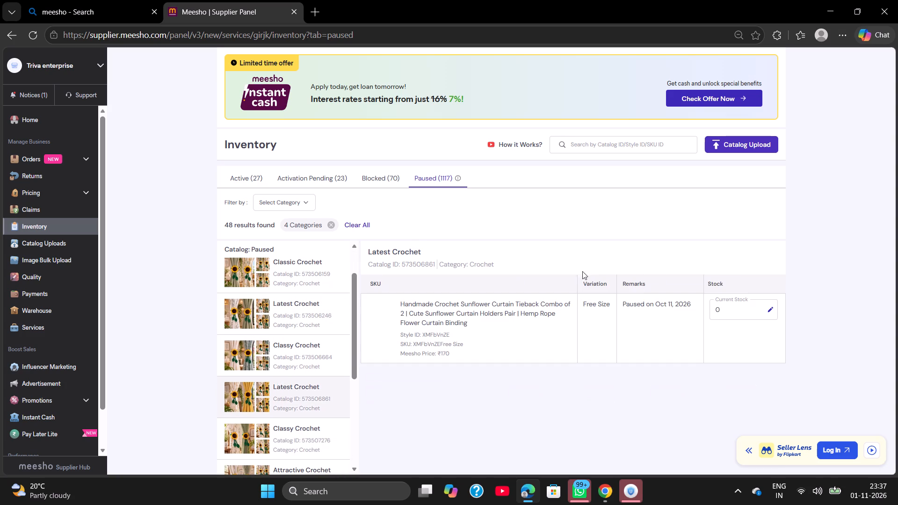
{"action": "left_click", "coordinate": [717, 307]}
{"action": "type", "text": "110"}
{"action": "key", "text": "Return"}
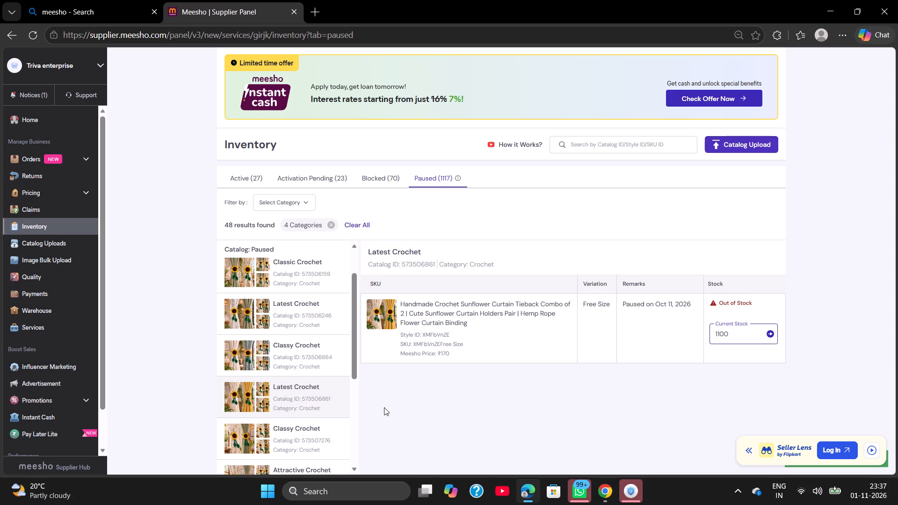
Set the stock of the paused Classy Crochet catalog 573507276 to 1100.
{"action": "left_click", "coordinate": [254, 445]}
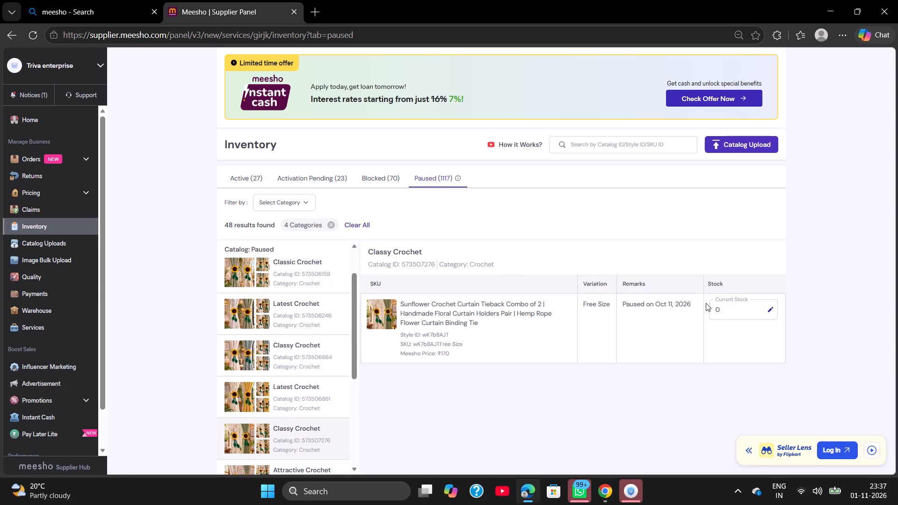
{"action": "left_click", "coordinate": [712, 307]}
{"action": "type", "text": "110"}
{"action": "key", "text": "Return"}
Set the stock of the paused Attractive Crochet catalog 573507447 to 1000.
{"action": "scroll", "coordinate": [248, 379], "scroll_direction": "down", "scroll_amount": 1}
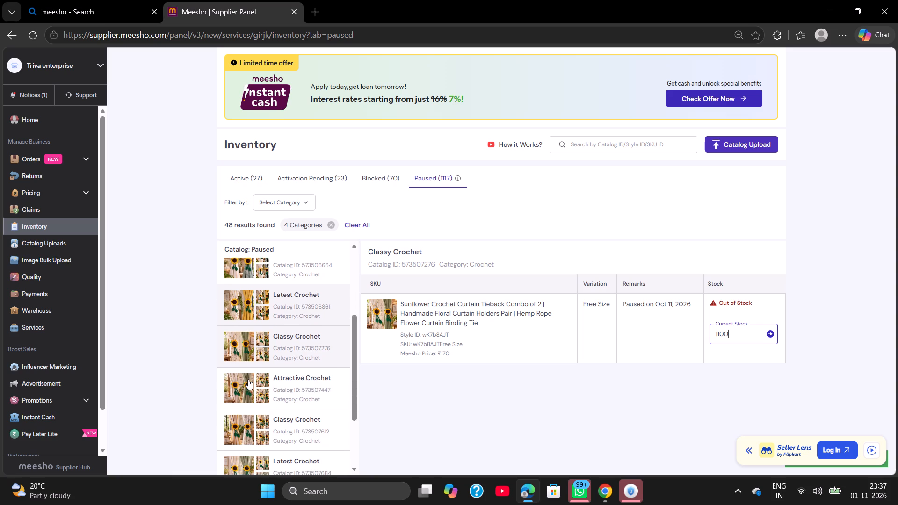
{"action": "scroll", "coordinate": [248, 379], "scroll_direction": "down", "scroll_amount": 1}
{"action": "left_click", "coordinate": [250, 385]}
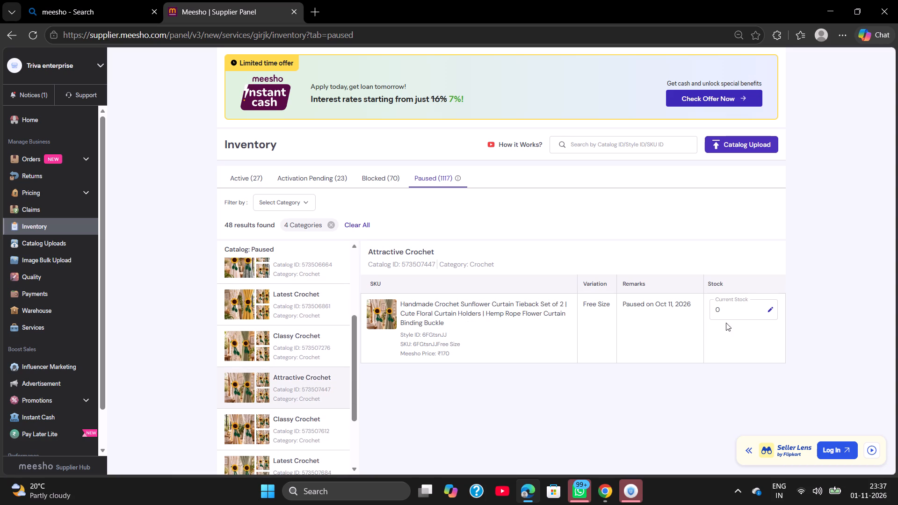
{"action": "left_click", "coordinate": [716, 310]}
{"action": "type", "text": "100"}
{"action": "key", "text": "Return"}
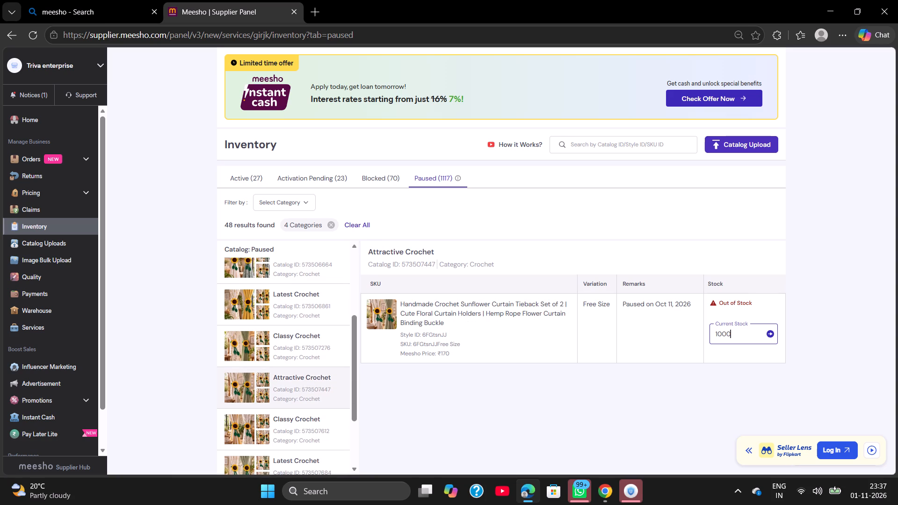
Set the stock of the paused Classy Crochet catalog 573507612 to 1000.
{"action": "left_click", "coordinate": [275, 425]}
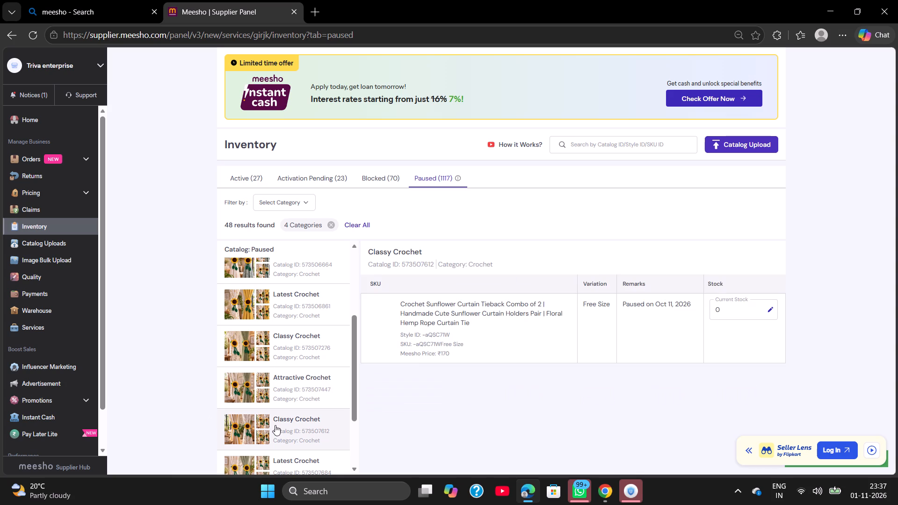
{"action": "left_click", "coordinate": [716, 309]}
{"action": "type", "text": "100"}
{"action": "key", "text": "Return"}
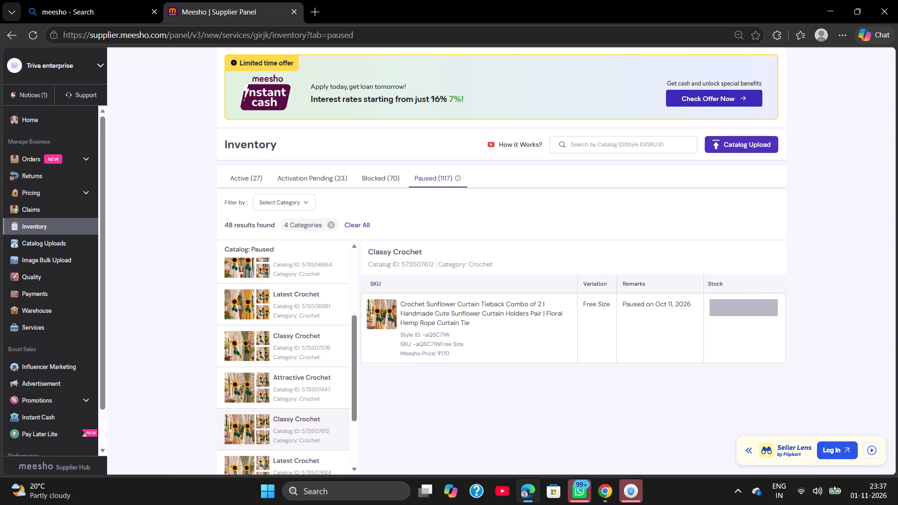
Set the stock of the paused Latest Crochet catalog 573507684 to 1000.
{"action": "scroll", "coordinate": [305, 403], "scroll_direction": "down", "scroll_amount": 1}
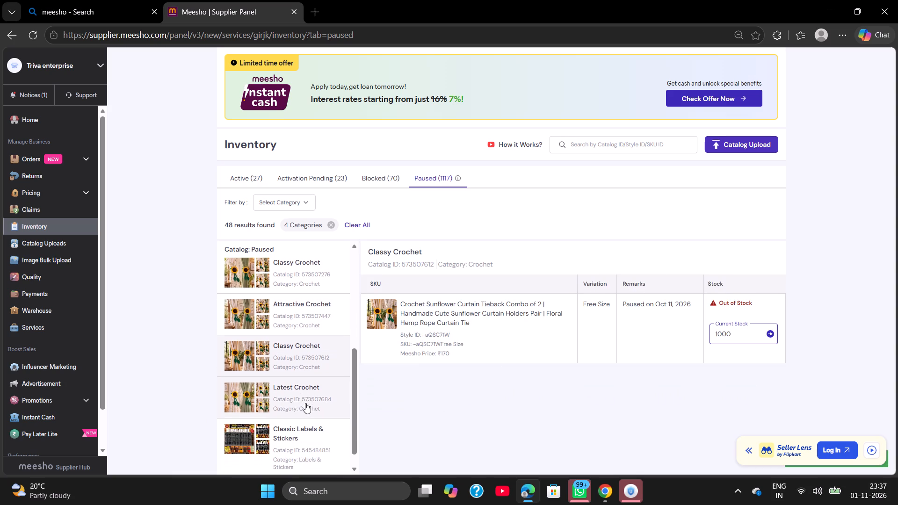
{"action": "left_click", "coordinate": [301, 401]}
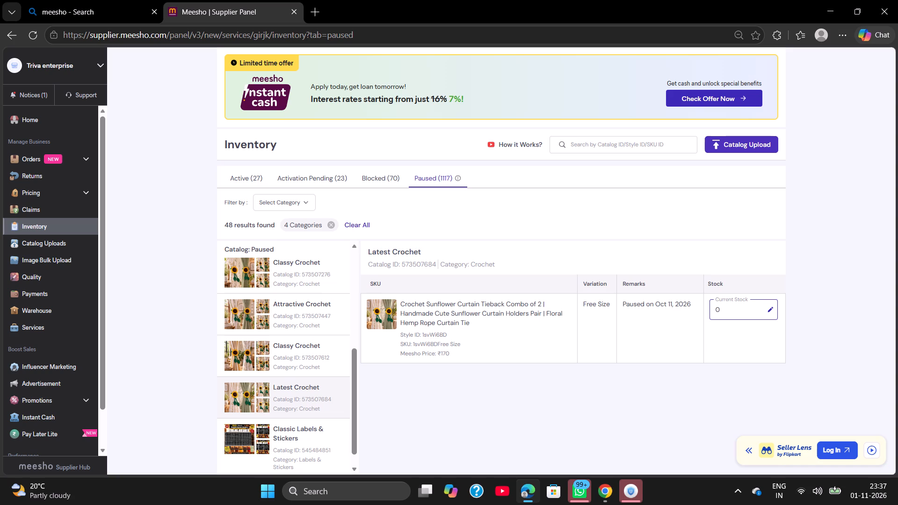
{"action": "left_click", "coordinate": [714, 306]}
{"action": "type", "text": "100"}
{"action": "key", "text": "Return"}
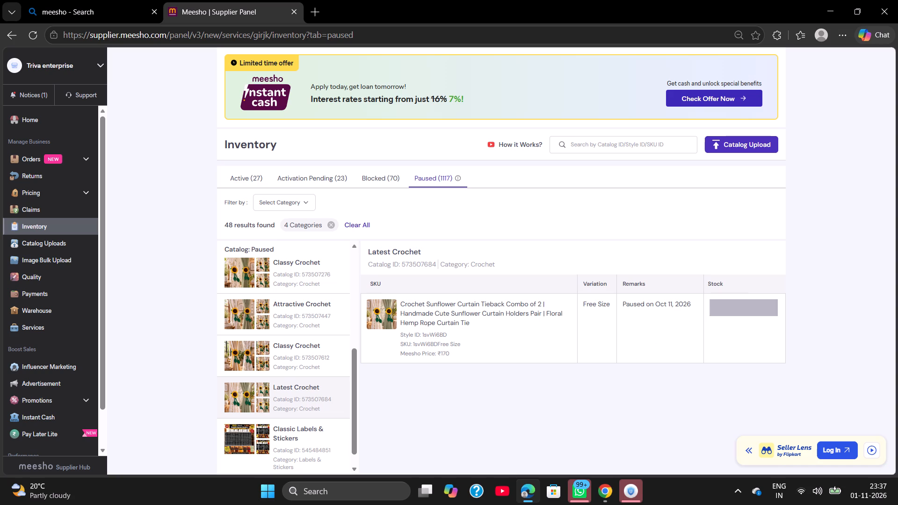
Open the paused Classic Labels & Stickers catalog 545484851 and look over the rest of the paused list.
{"action": "left_click", "coordinate": [277, 442]}
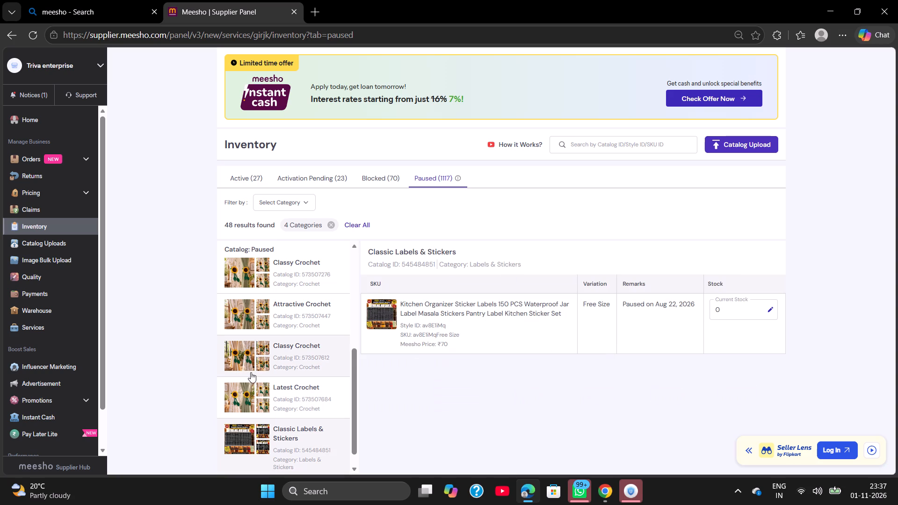
{"action": "scroll", "coordinate": [251, 372], "scroll_direction": "down", "scroll_amount": 2}
{"action": "scroll", "coordinate": [280, 281], "scroll_direction": "up", "scroll_amount": 5}
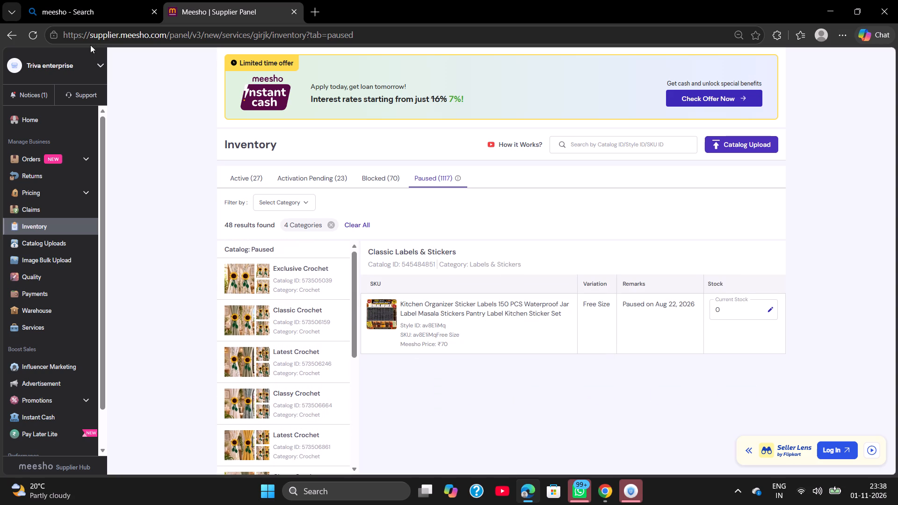
Refresh the inventory and review active catalogs on pages 1, 2, 3 and 5, plus the activation-pending and blocked catalogs.
{"action": "left_click", "coordinate": [34, 37]}
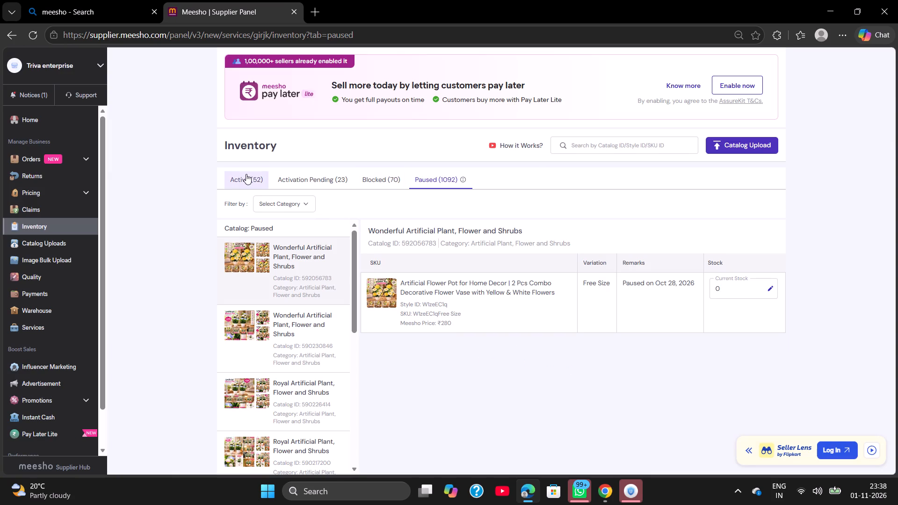
{"action": "left_click", "coordinate": [246, 174]}
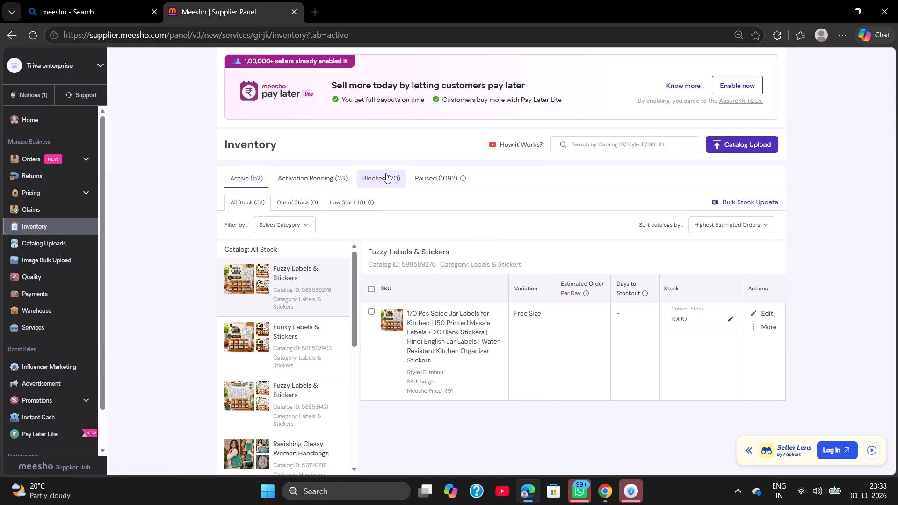
{"action": "scroll", "coordinate": [277, 299], "scroll_direction": "down", "scroll_amount": 7}
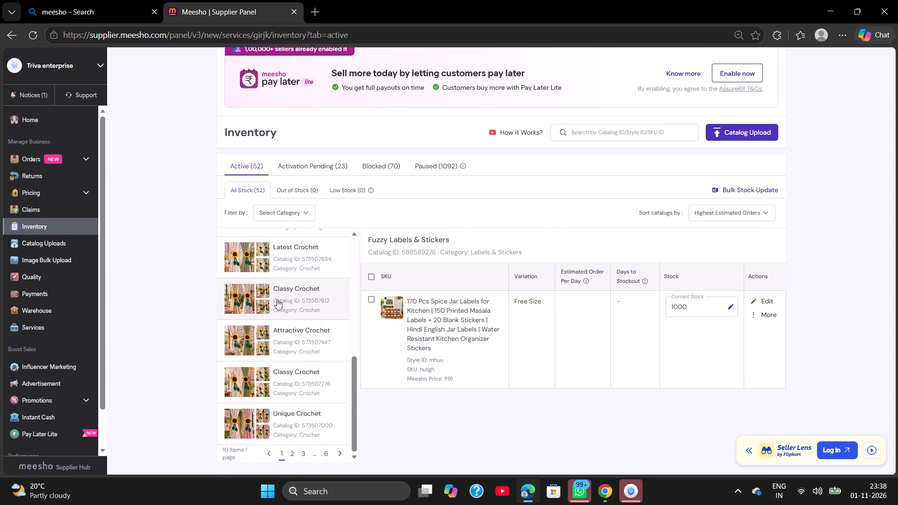
{"action": "scroll", "coordinate": [277, 299], "scroll_direction": "down", "scroll_amount": 1}
{"action": "left_click", "coordinate": [295, 468]}
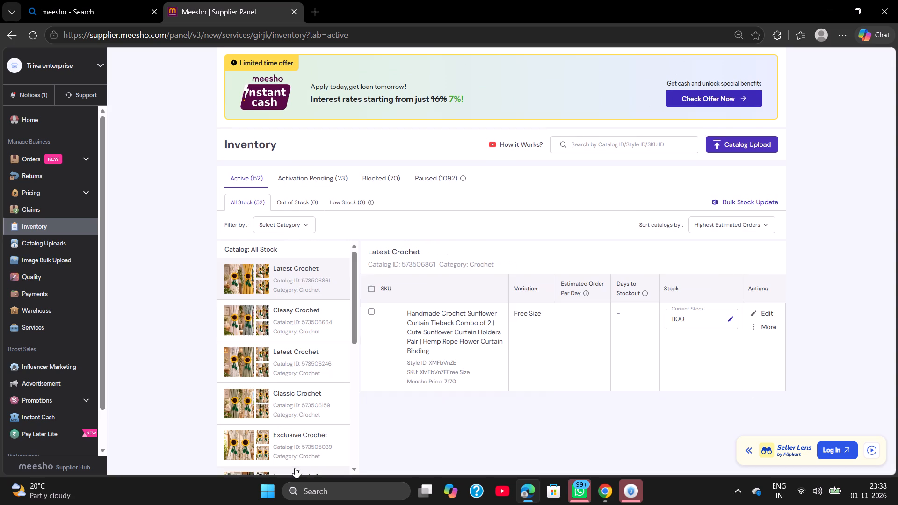
{"action": "scroll", "coordinate": [300, 397], "scroll_direction": "down", "scroll_amount": 4}
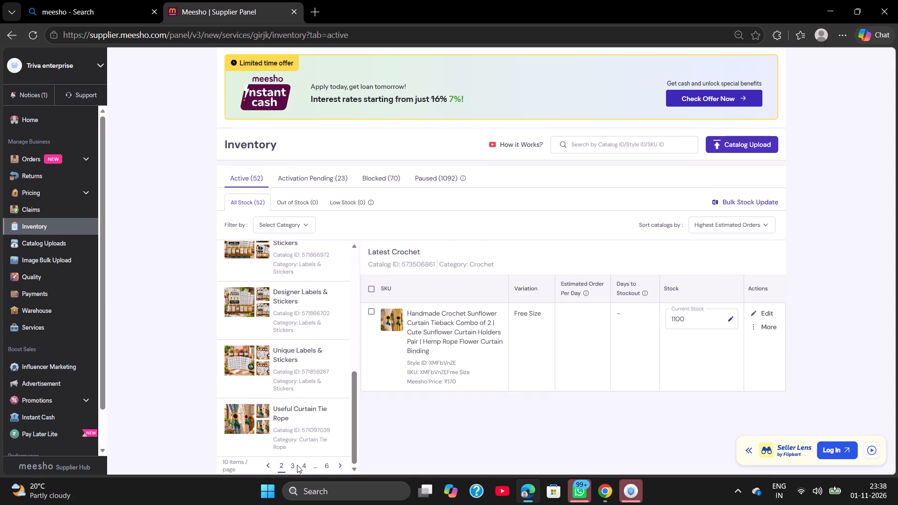
{"action": "left_click", "coordinate": [291, 461]}
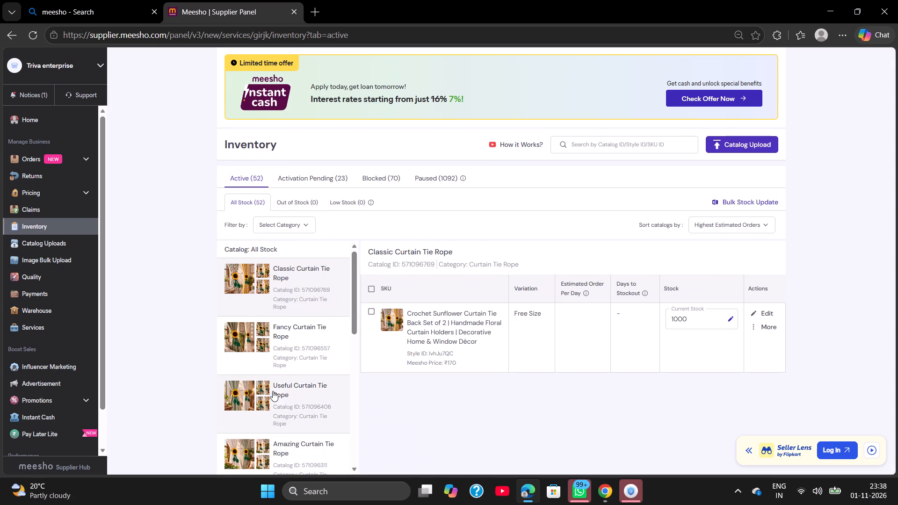
{"action": "scroll", "coordinate": [273, 391], "scroll_direction": "down", "scroll_amount": 4}
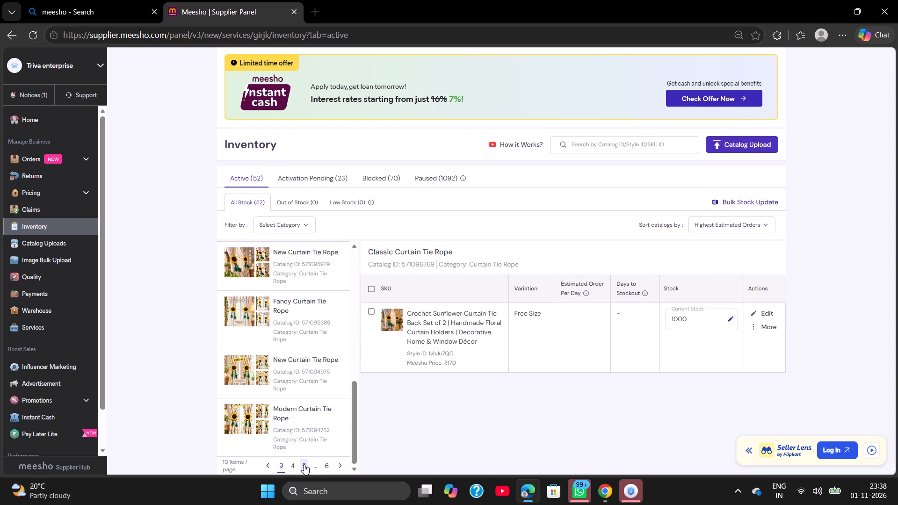
{"action": "left_click", "coordinate": [304, 464]}
{"action": "scroll", "coordinate": [312, 400], "scroll_direction": "down", "scroll_amount": 3}
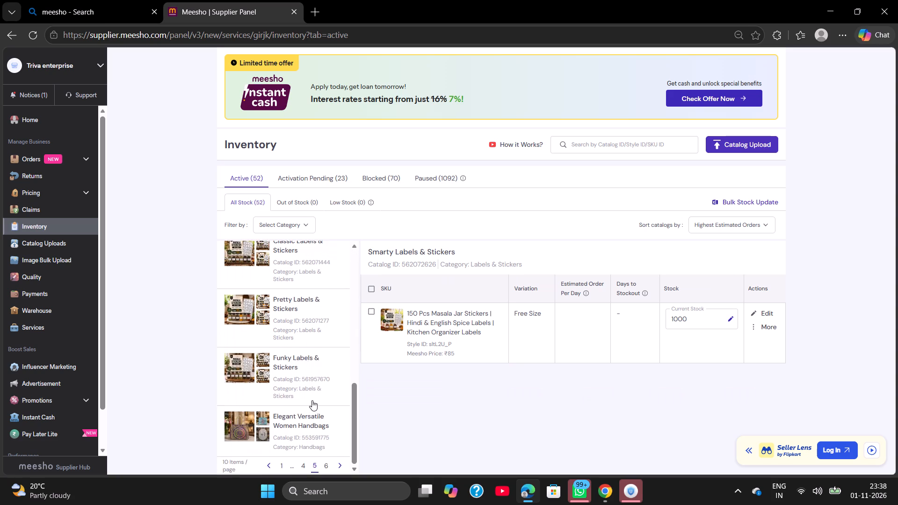
{"action": "scroll", "coordinate": [312, 400], "scroll_direction": "up", "scroll_amount": 6}
{"action": "left_click", "coordinate": [314, 179]}
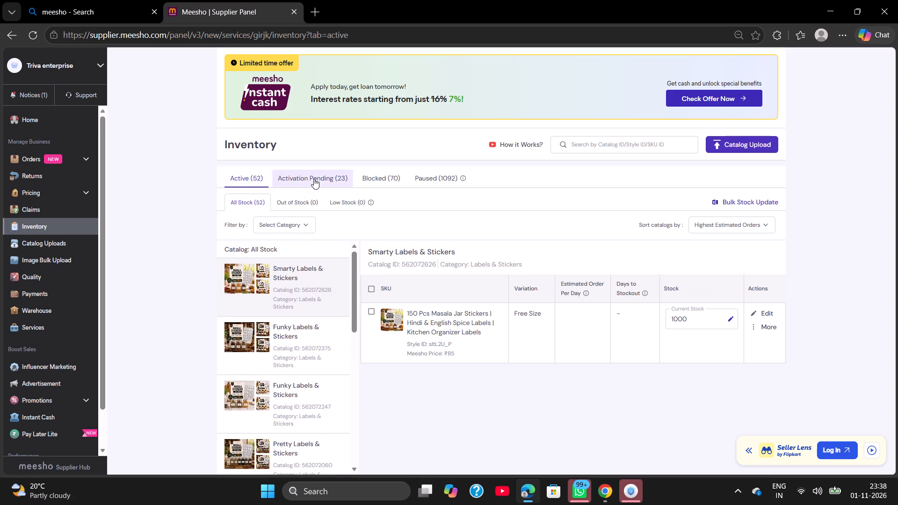
{"action": "left_click", "coordinate": [386, 180]}
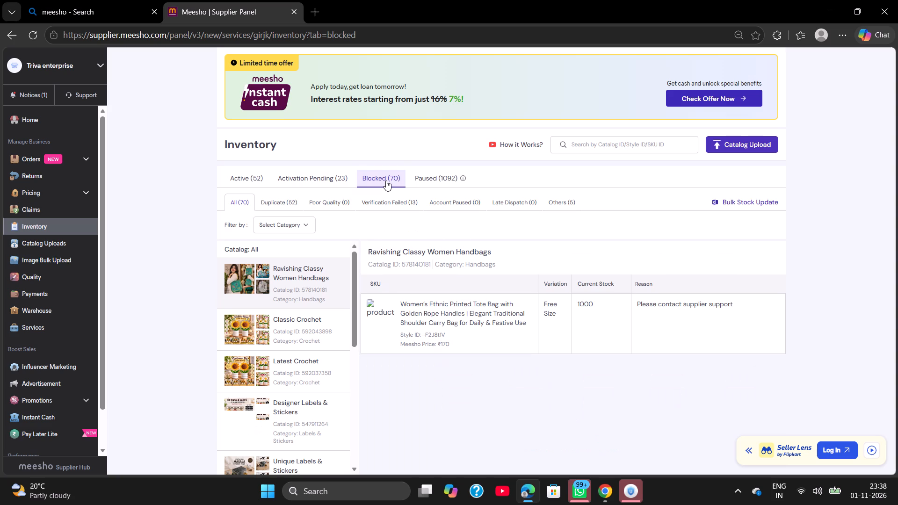
{"action": "left_click", "coordinate": [1, 221]}
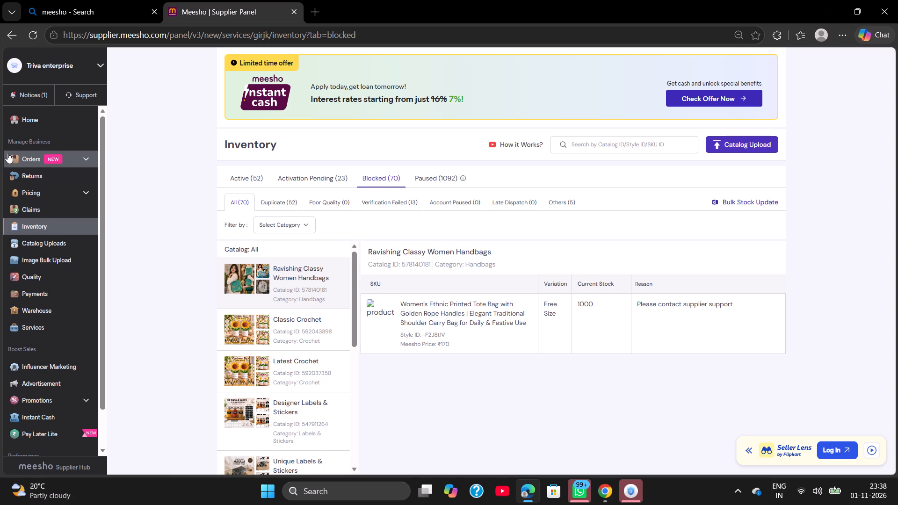
Check the pending and cancelled orders.
{"action": "left_click", "coordinate": [28, 153]}
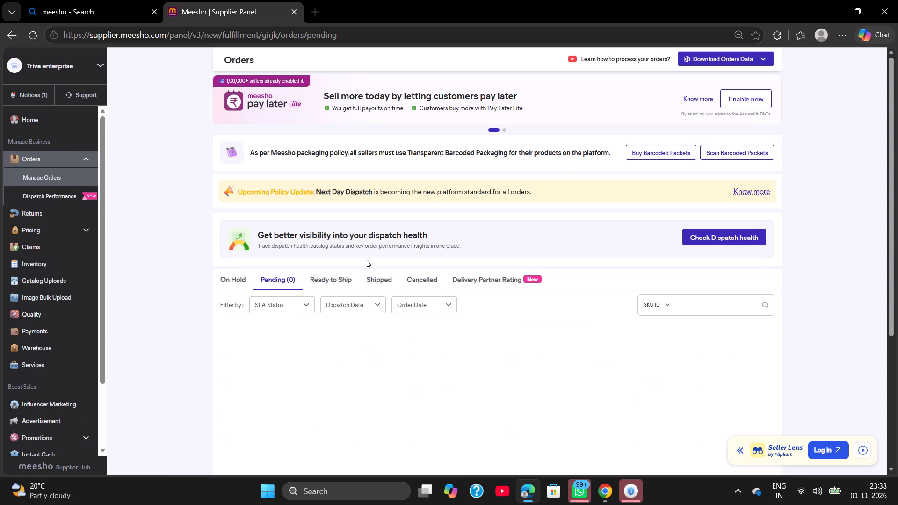
{"action": "scroll", "coordinate": [366, 260], "scroll_direction": "down", "scroll_amount": 1}
{"action": "left_click", "coordinate": [420, 178]}
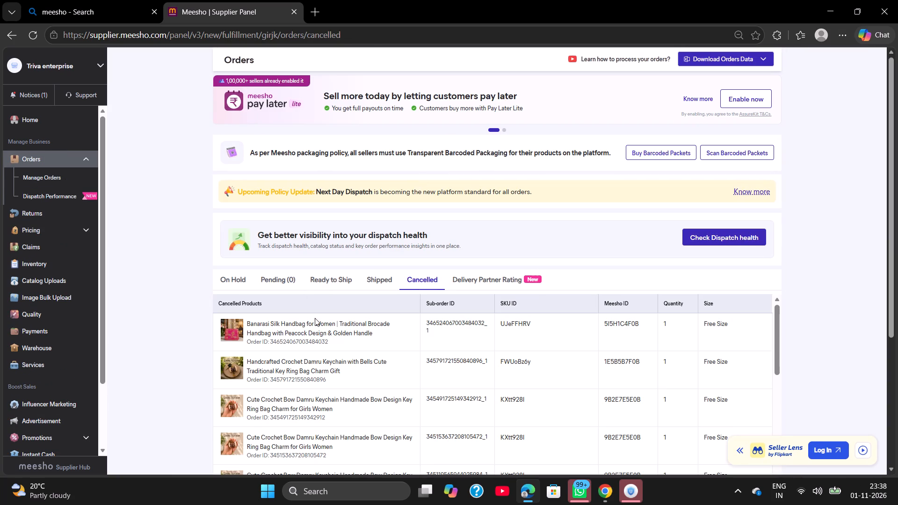
View the Meesho Warehouse information page.
{"action": "left_click", "coordinate": [23, 352]}
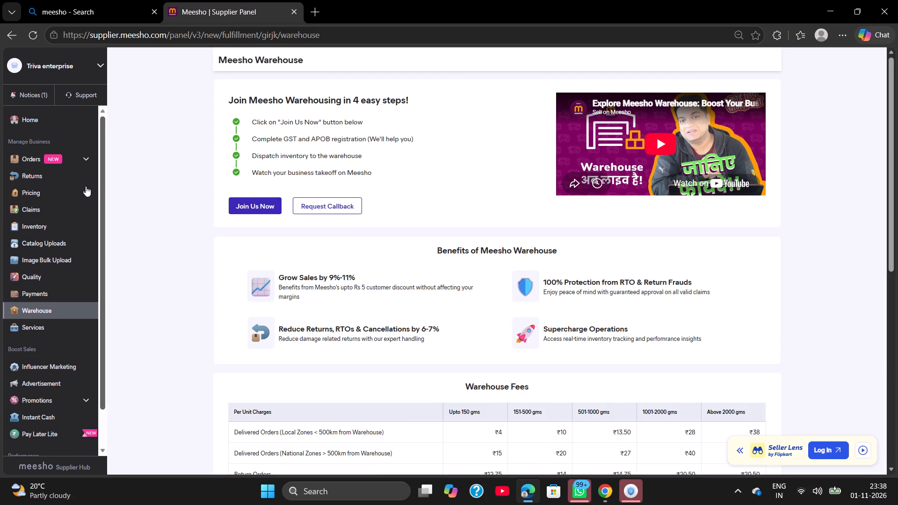
{"action": "scroll", "coordinate": [86, 186], "scroll_direction": "up", "scroll_amount": 4}
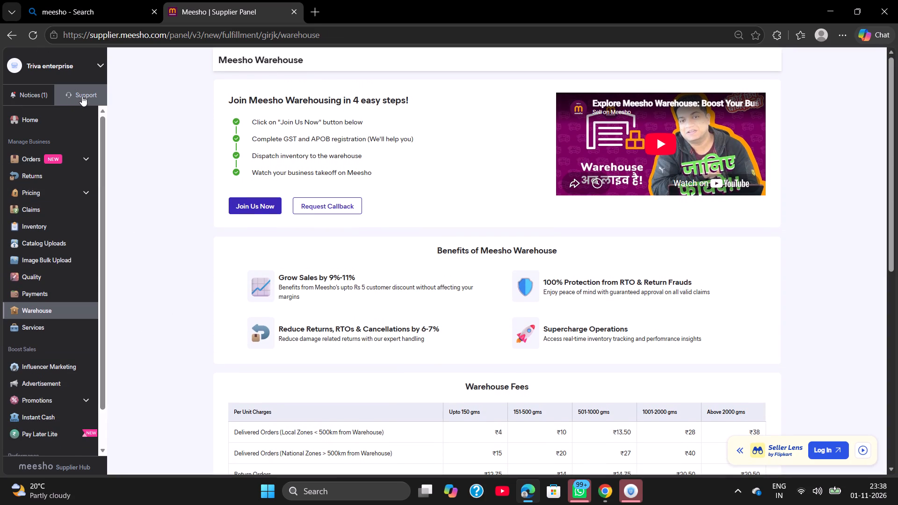
Look through the supplier notices, including the sale opt-in and Pay Later Lite announcements.
{"action": "left_click", "coordinate": [43, 94]}
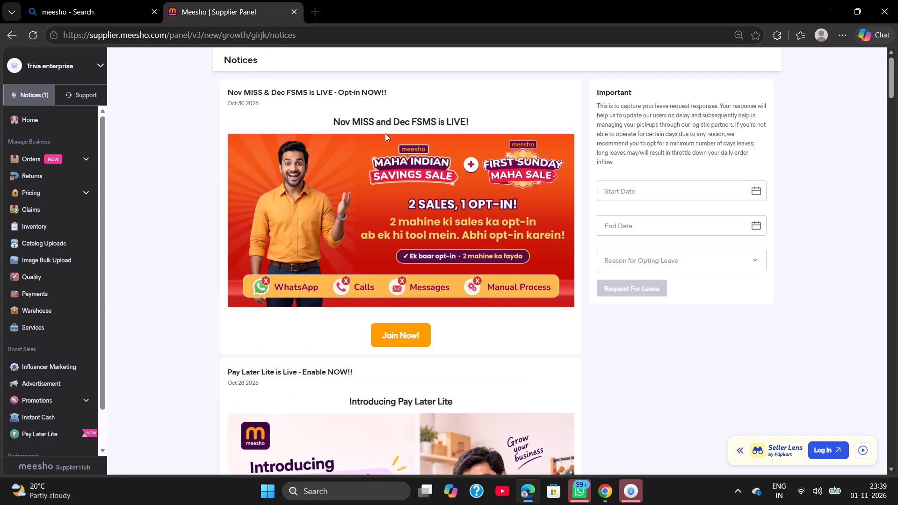
{"action": "scroll", "coordinate": [385, 133], "scroll_direction": "down", "scroll_amount": 4}
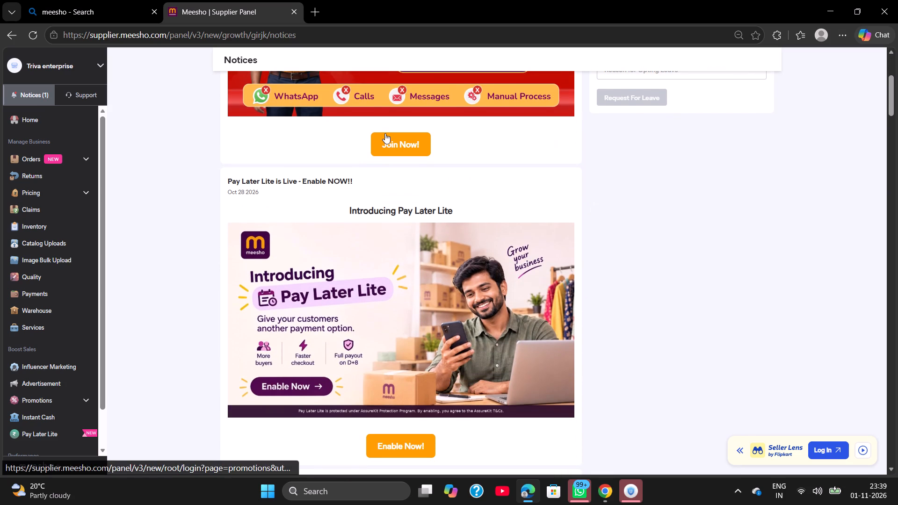